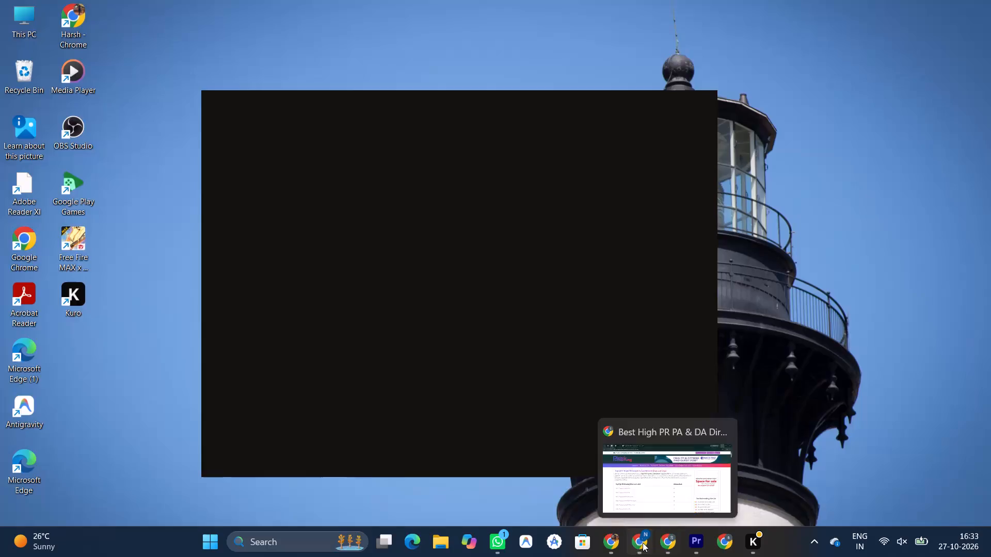
# Switch to the Chrome window and bring up the FYERS Community account preferences page of Ninja_Digital.
pyautogui.click(643, 543)
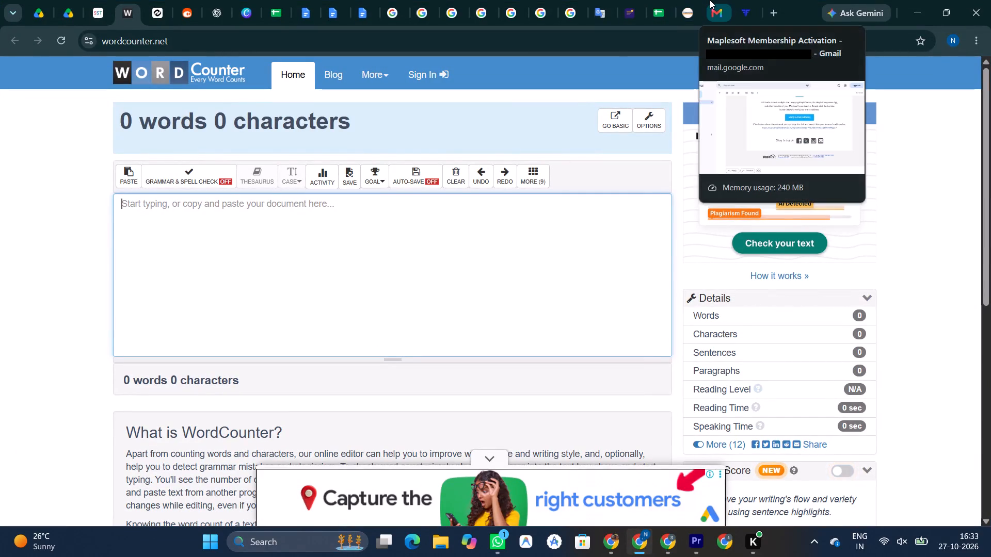
pyautogui.click(739, 0)
pyautogui.scroll(-2, 584, 215)
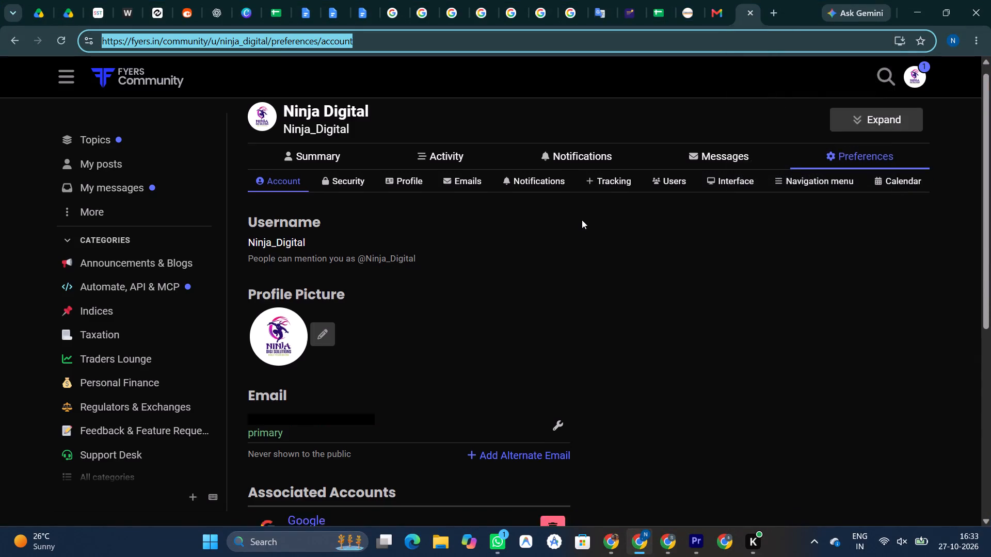
pyautogui.scroll(-3, 582, 220)
pyautogui.scroll(13, 582, 220)
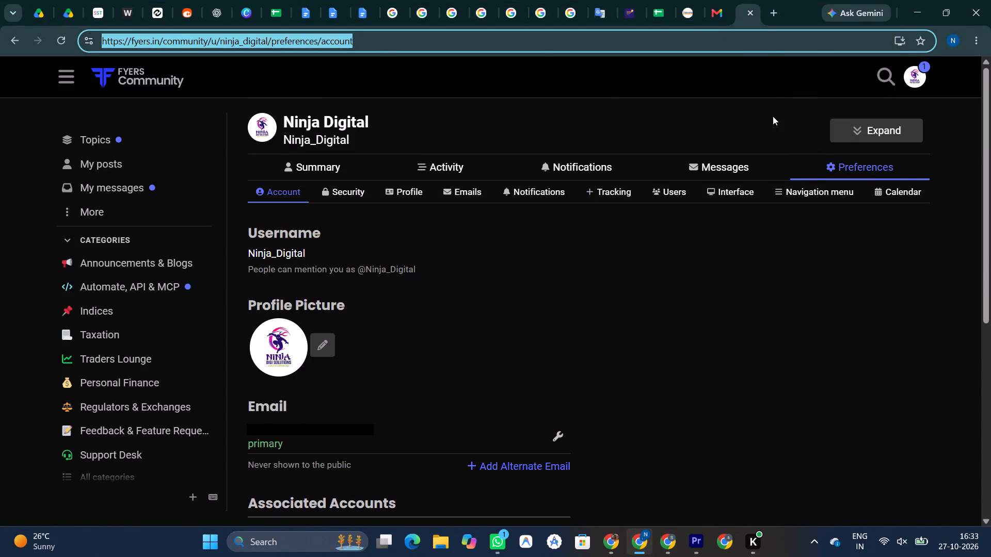
pyautogui.click(915, 77)
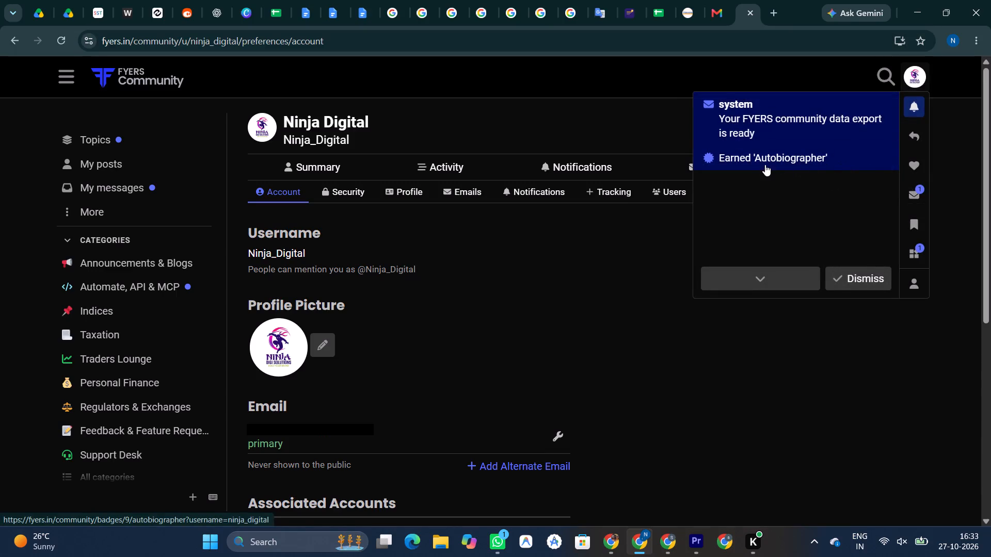
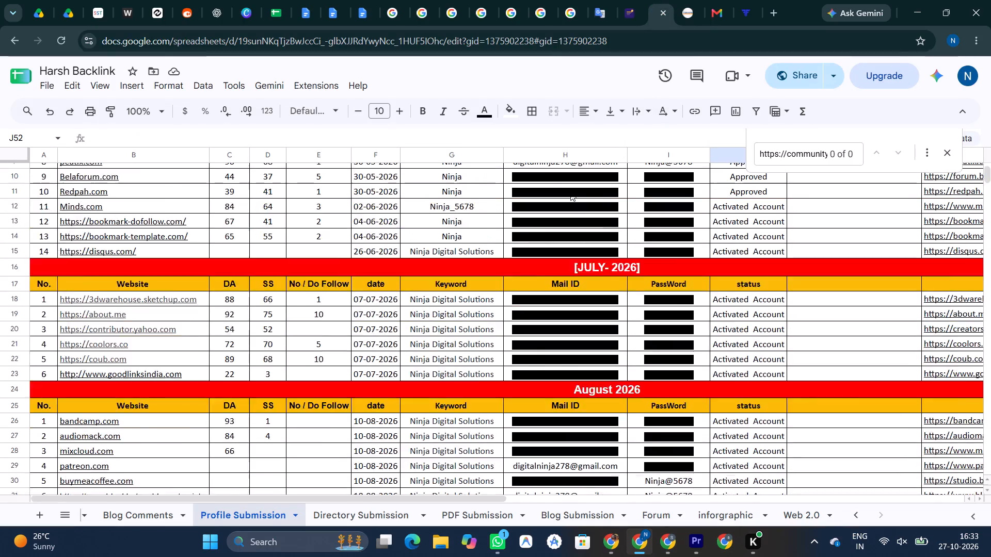
# Look over the October 2026 entries on the Profile Submission sheet of the Harsh Backlink spreadsheet.
pyautogui.scroll(2, 570, 192)
pyautogui.scroll(-8, 570, 191)
pyautogui.scroll(1, 577, 176)
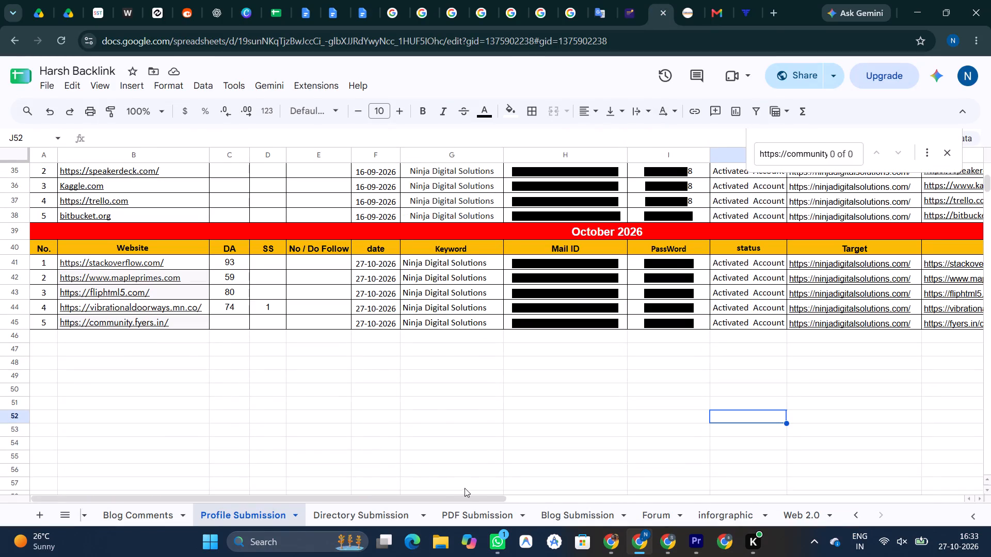
pyautogui.moveTo(475, 501); pyautogui.dragTo(333, 485)
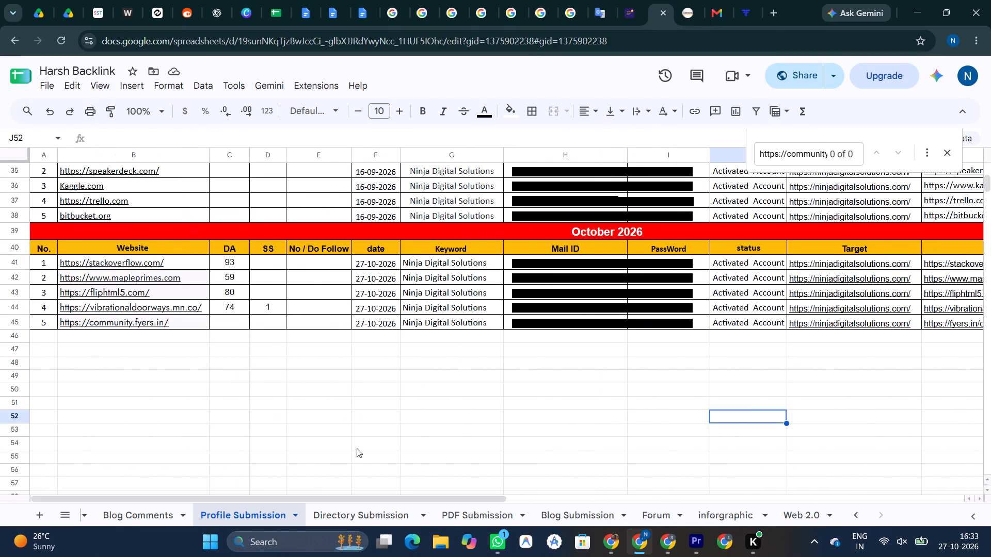
# Check the OmniBuzz article submission page, close it, and return to the Harsh Backlink spreadsheet.
pyautogui.click(630, 0)
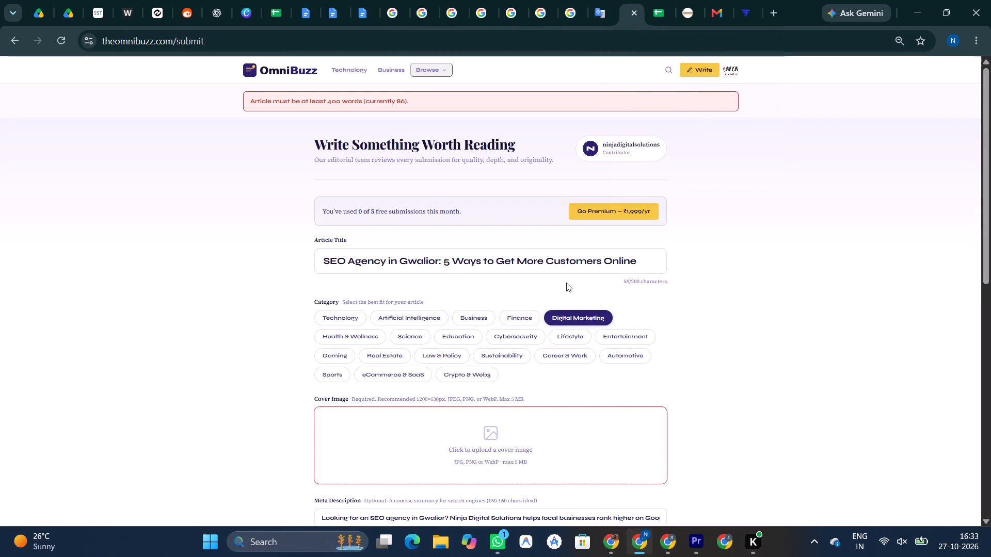
pyautogui.scroll(-5, 566, 283)
pyautogui.scroll(8, 566, 283)
pyautogui.click(639, 6)
pyautogui.click(633, 12)
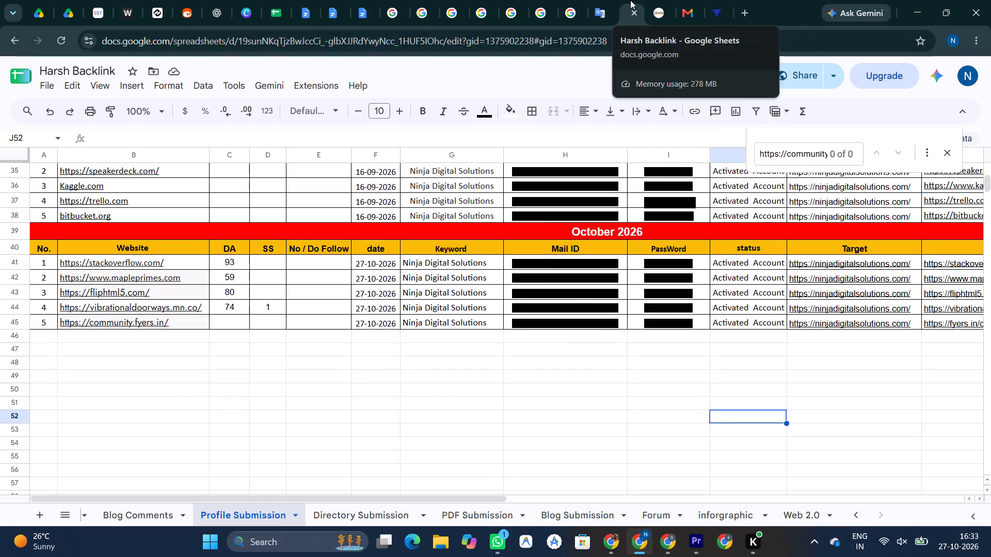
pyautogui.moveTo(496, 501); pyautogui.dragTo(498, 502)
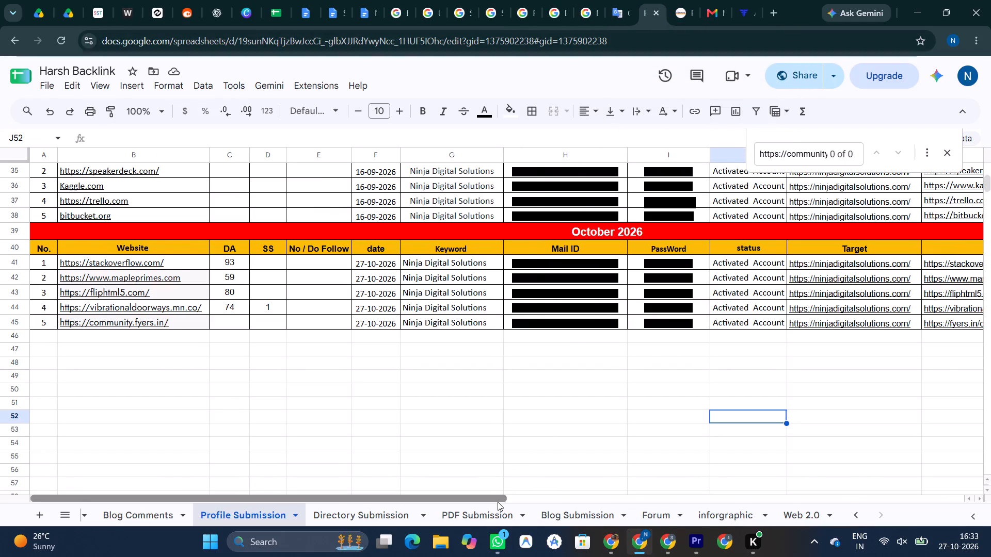
# Review the Harsh GBP Topic 2026 document, and open the SKV 2026 October content in the Surya Kiran Villas Off page Content document.
pyautogui.moveTo(498, 502); pyautogui.dragTo(401, 480)
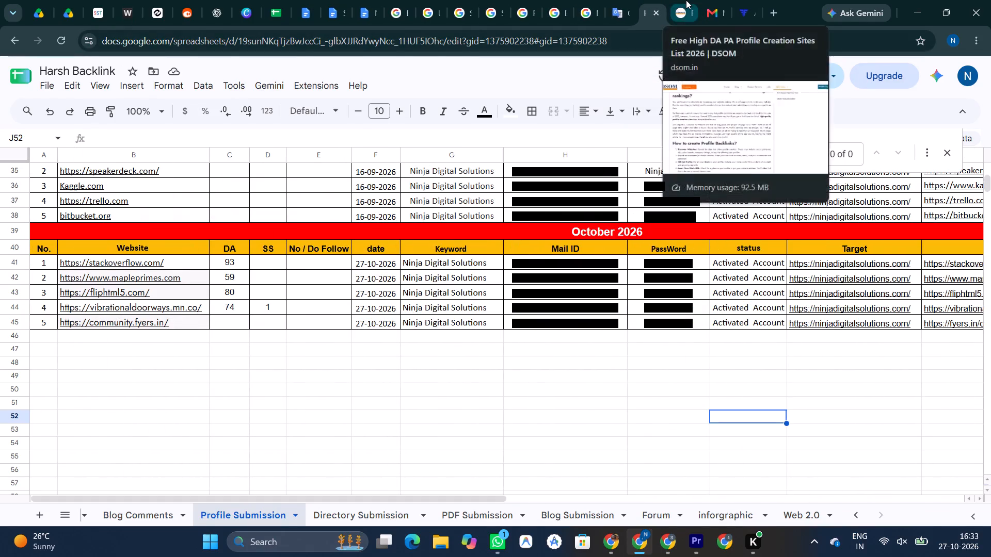
pyautogui.click(317, 0)
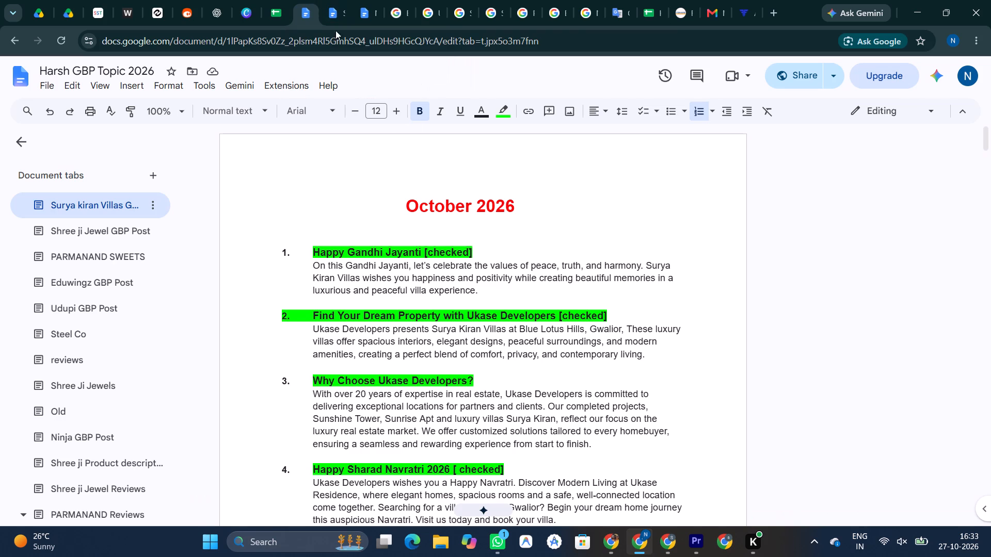
pyautogui.scroll(-18, 564, 332)
pyautogui.scroll(3, 540, 268)
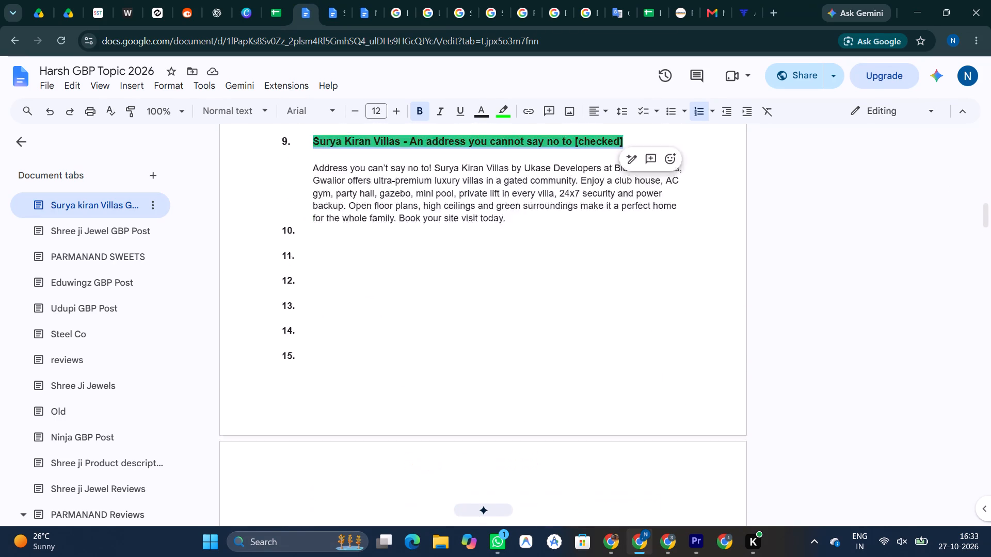
pyautogui.click(324, 0)
pyautogui.scroll(-6, 498, 236)
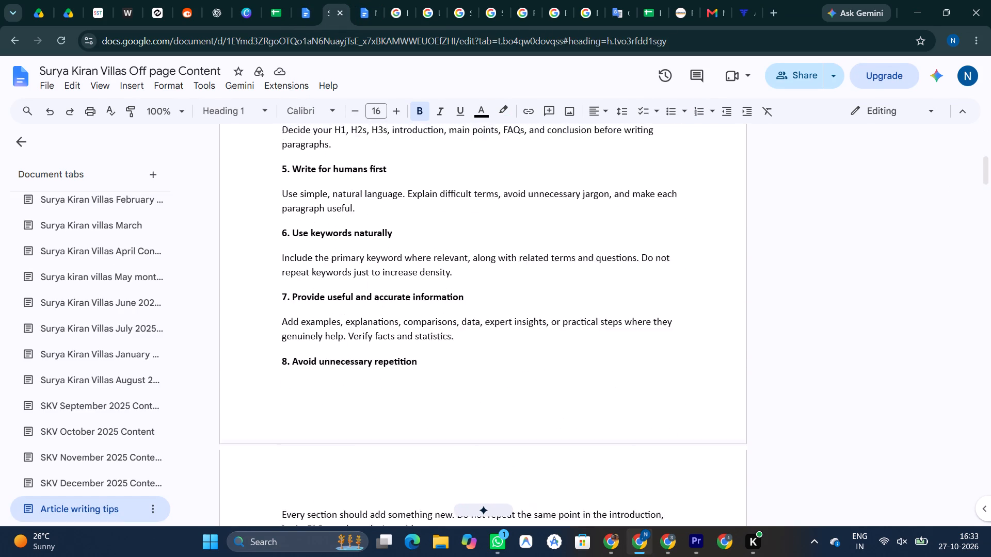
pyautogui.scroll(9, 497, 235)
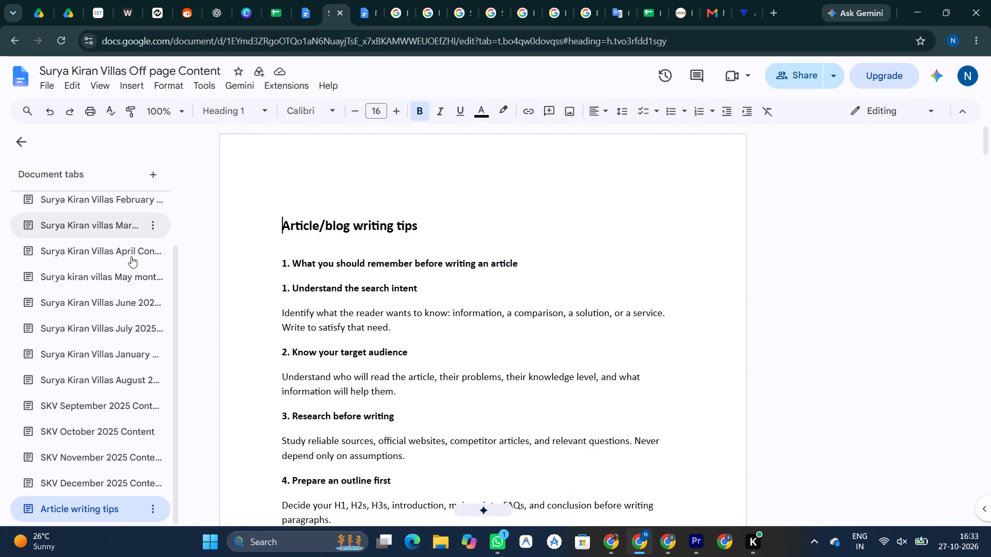
pyautogui.scroll(14, 131, 256)
pyautogui.click(116, 203)
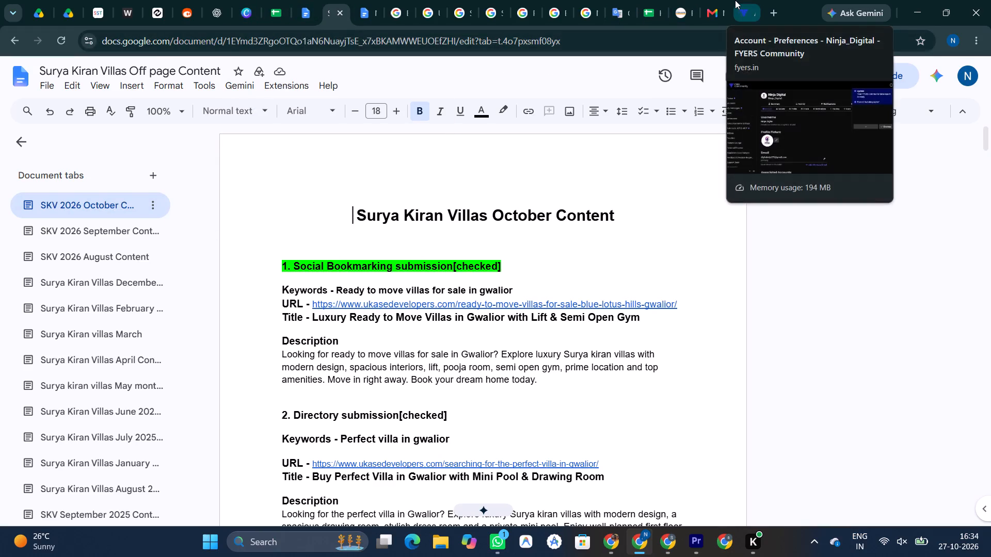
# Check the off-page SEO table in the GBP post calendar's Report sheet, glancing at the open FYERS and DSOM profile pages.
pyautogui.click(273, 18)
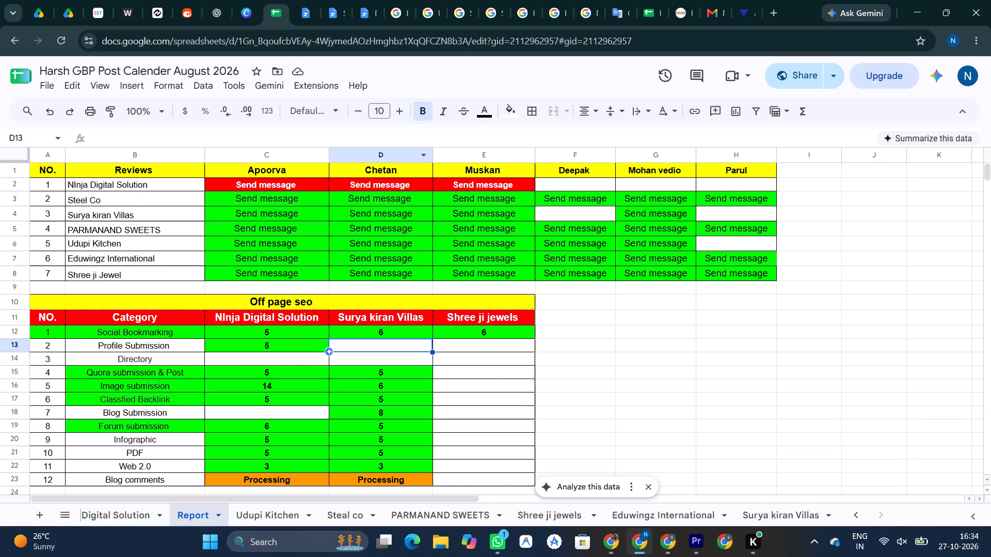
pyautogui.click(752, 0)
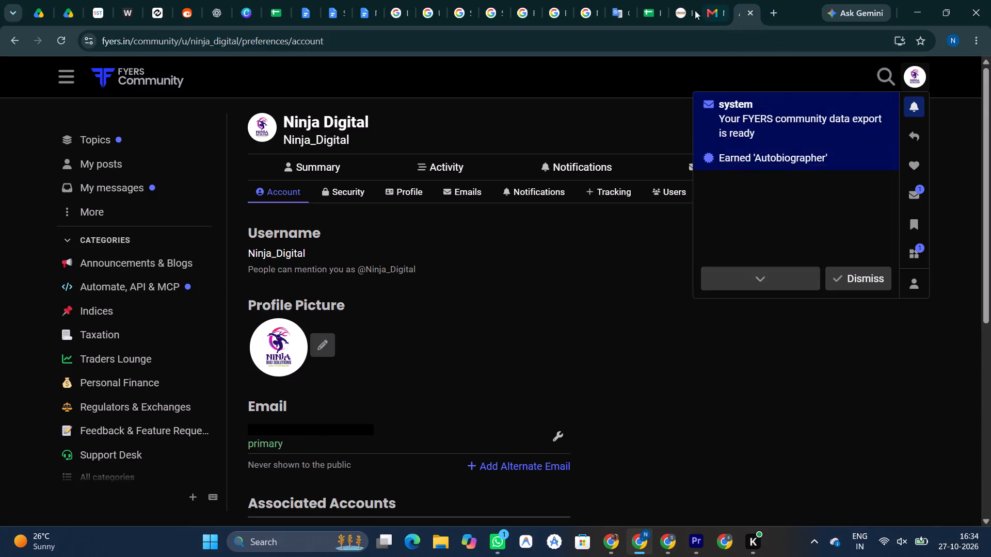
pyautogui.click(683, 10)
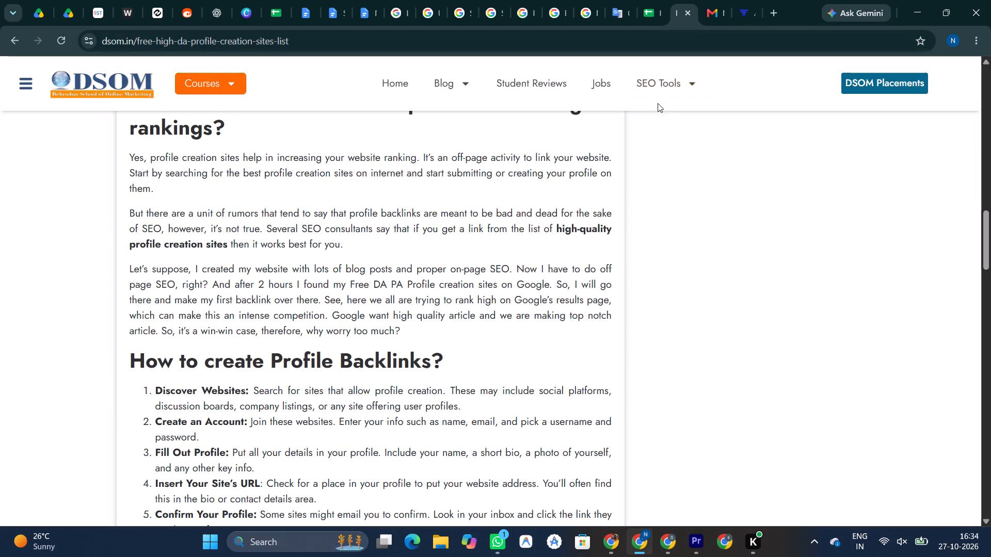
# Search Google in a new browser tab for "dictionary submission sites".
pyautogui.click(775, 0)
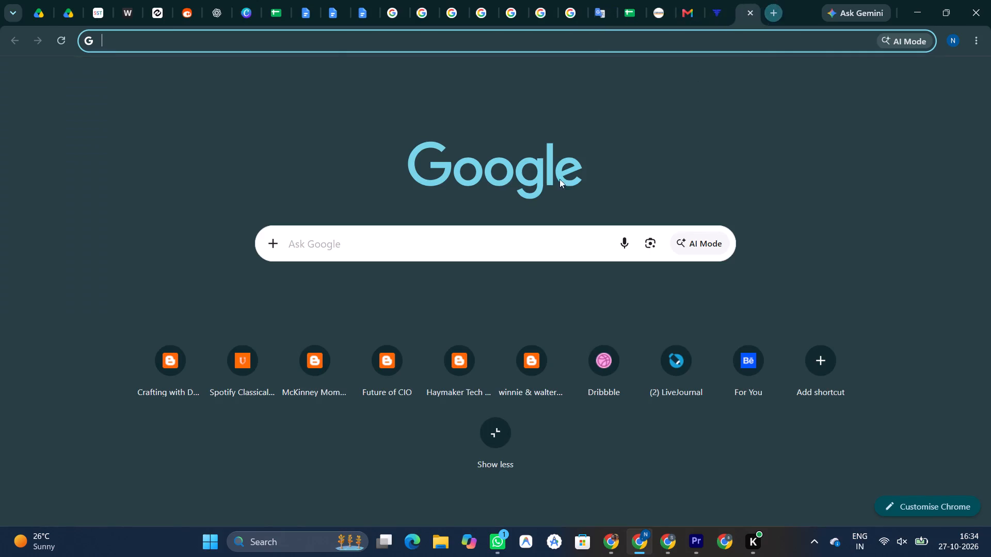
pyautogui.click(309, 238)
pyautogui.write('dic')
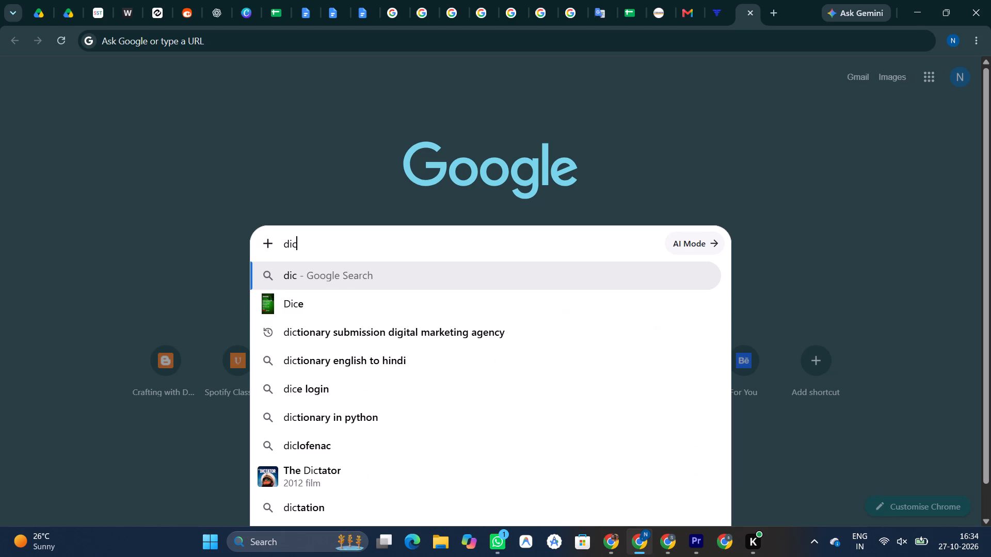
pyautogui.click(373, 341)
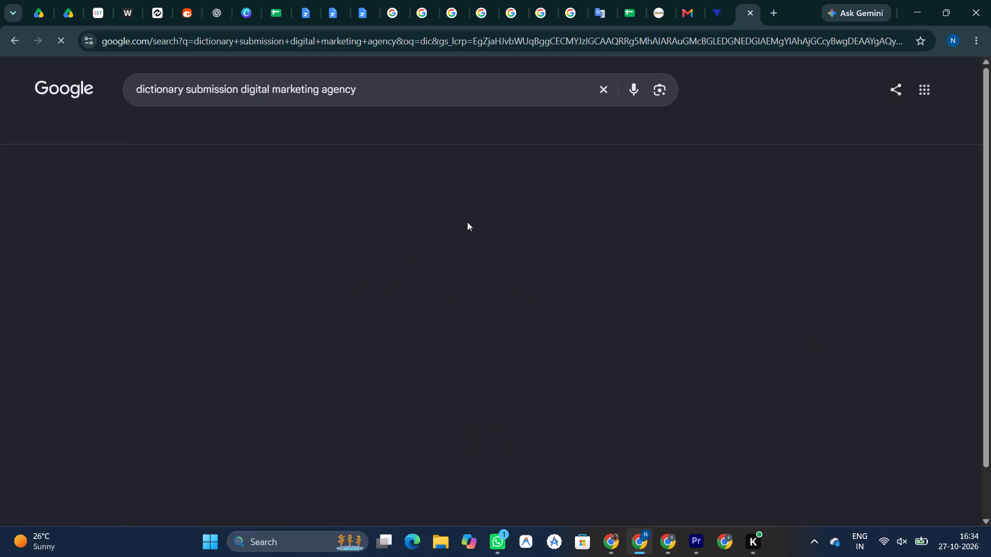
pyautogui.moveTo(381, 90); pyautogui.dragTo(242, 93)
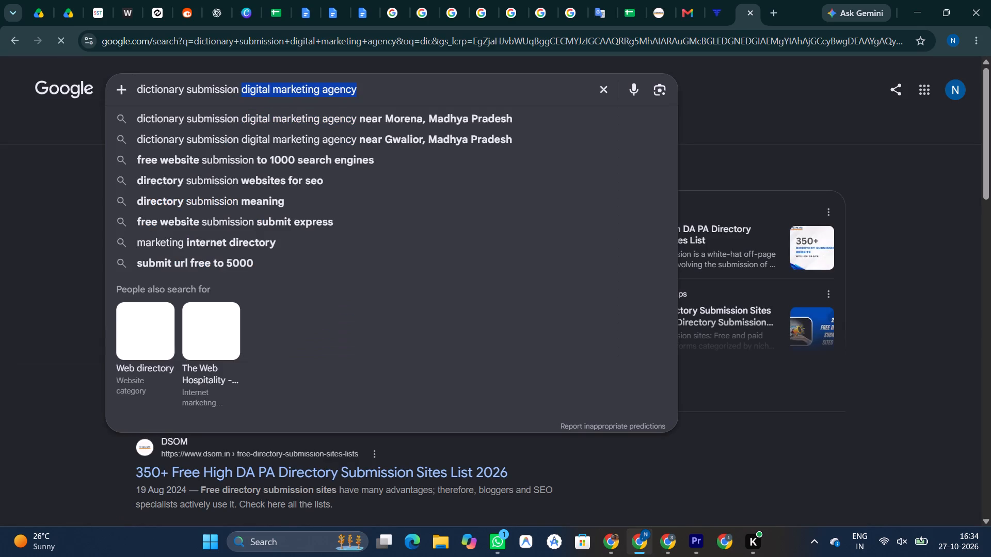
pyautogui.press('BackSpace')
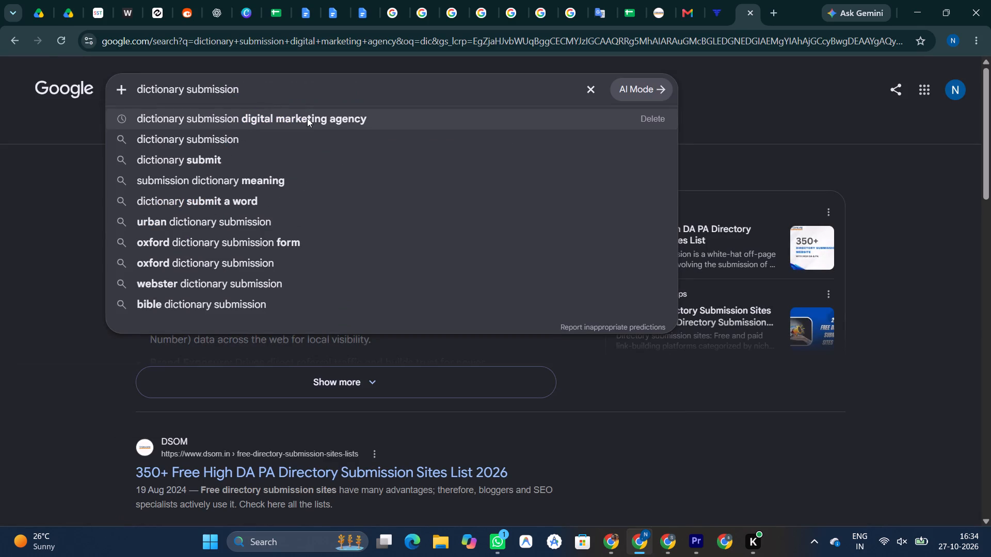
pyautogui.write('sites')
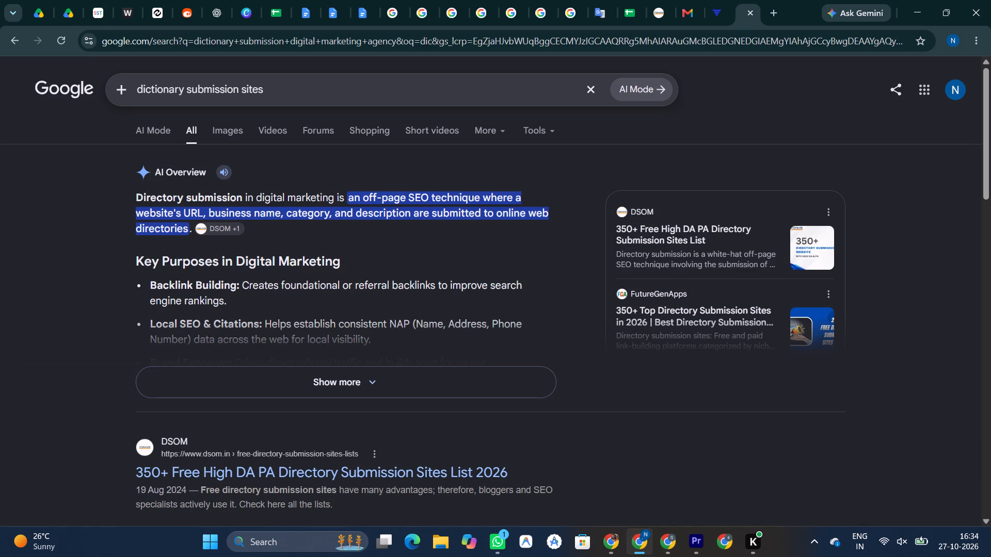
pyautogui.press('Return')
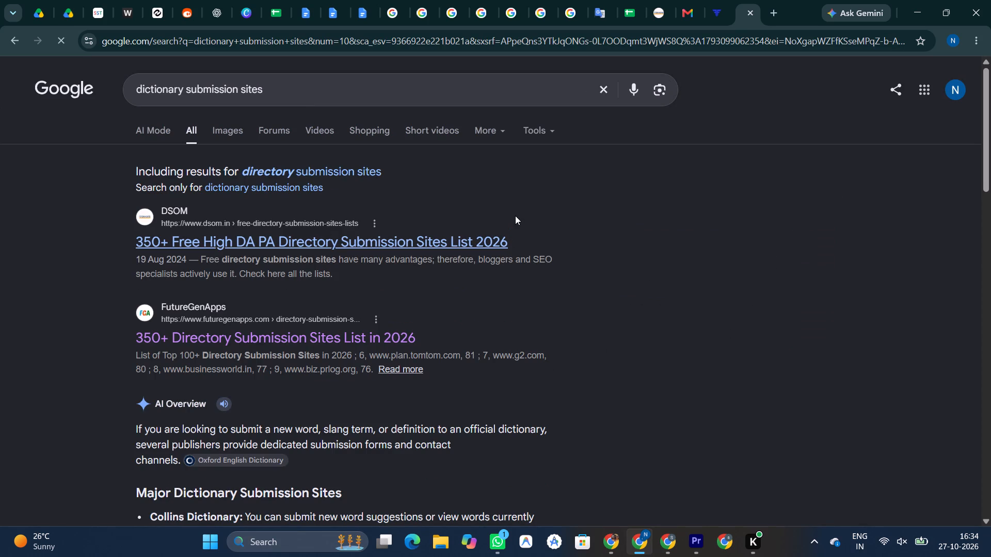
# Open DSOM's 350+ Free High DA PA Directory Submission Sites List 2026, dismiss the course registration pop-up and find the website table.
pyautogui.click(273, 244)
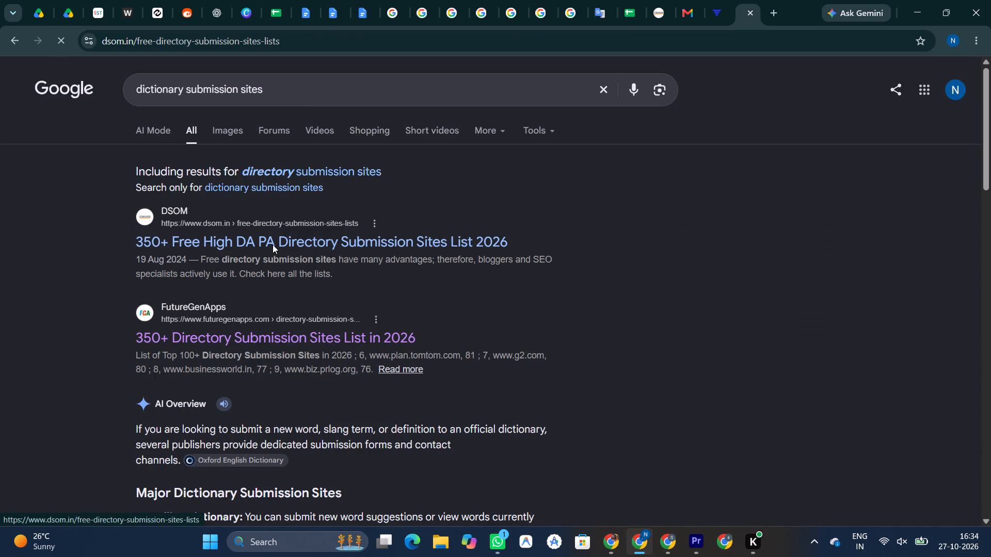
pyautogui.scroll(-4, 654, 270)
pyautogui.scroll(-8, 590, 250)
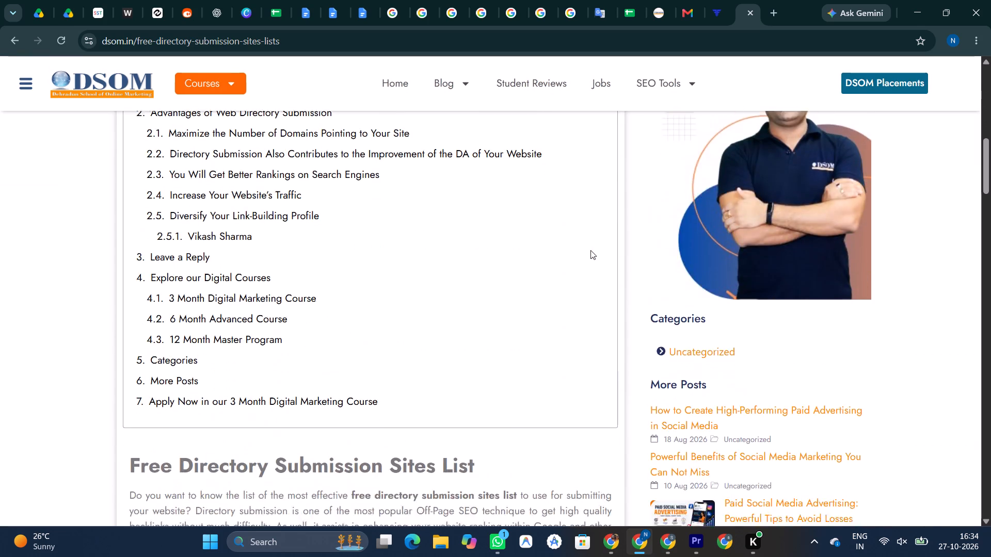
pyautogui.scroll(-16, 590, 250)
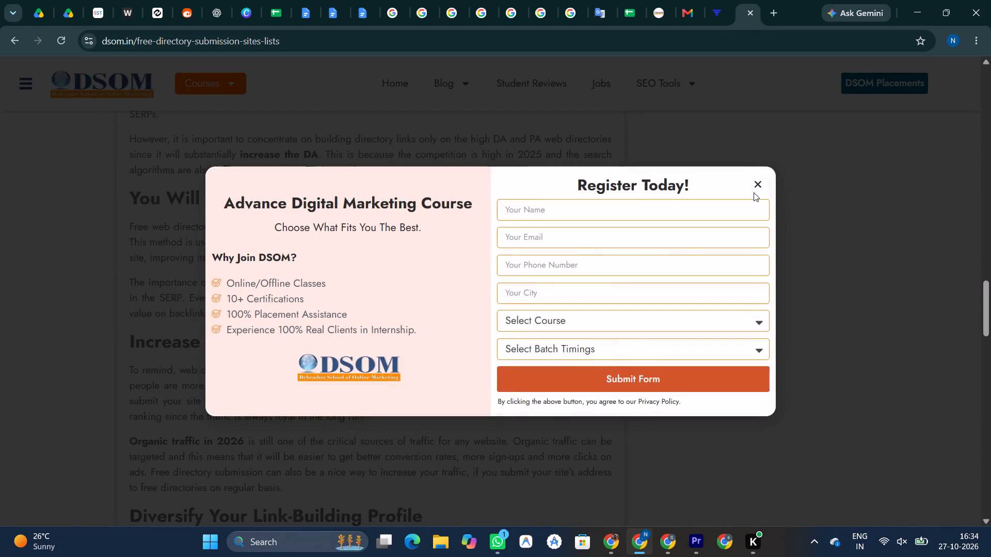
pyautogui.click(754, 184)
pyautogui.scroll(-5, 621, 248)
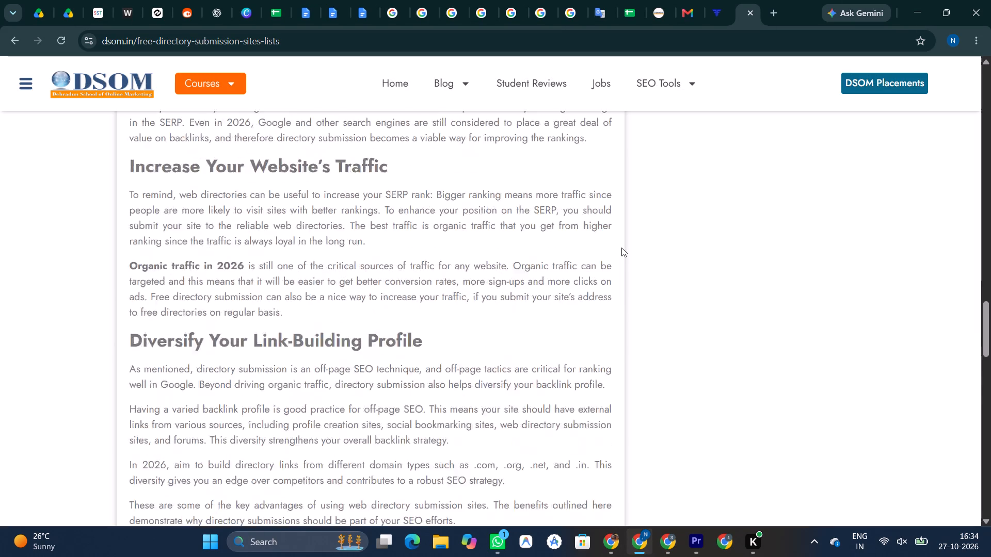
pyautogui.scroll(-5, 621, 248)
pyautogui.scroll(1, 621, 248)
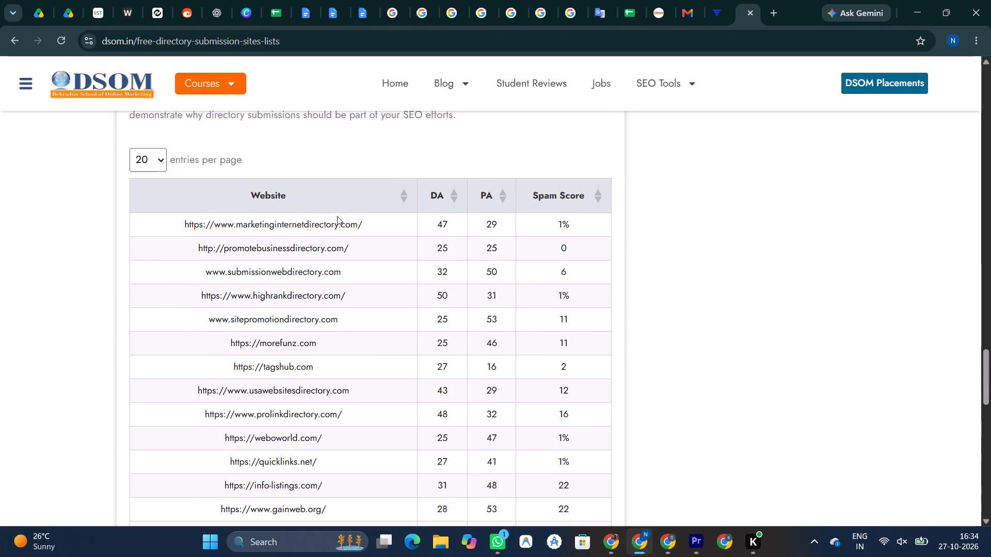
# Examine the directory websites listed on the table's first page with their DA, PA and spam scores.
pyautogui.tripleClick(354, 228)
pyautogui.scroll(-2, 502, 262)
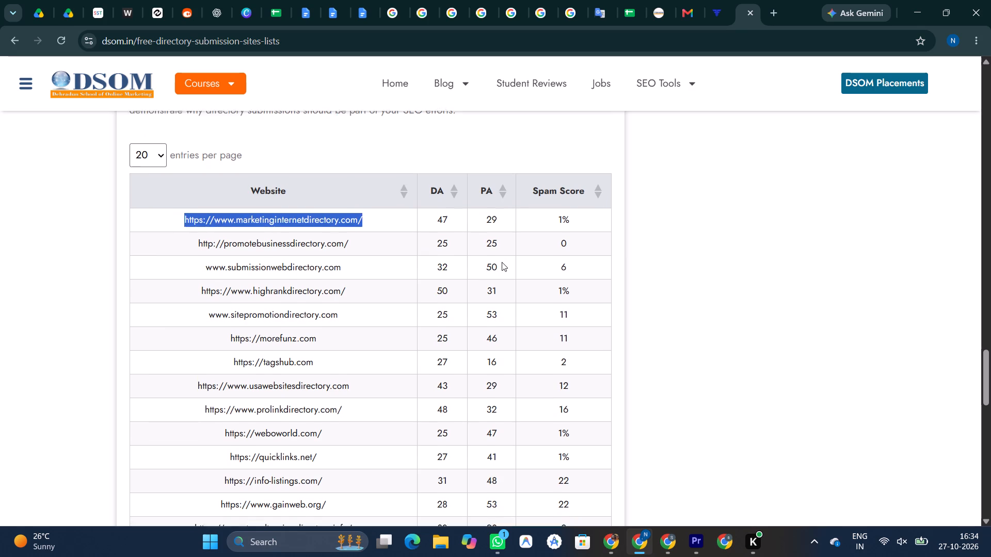
pyautogui.scroll(-10, 502, 262)
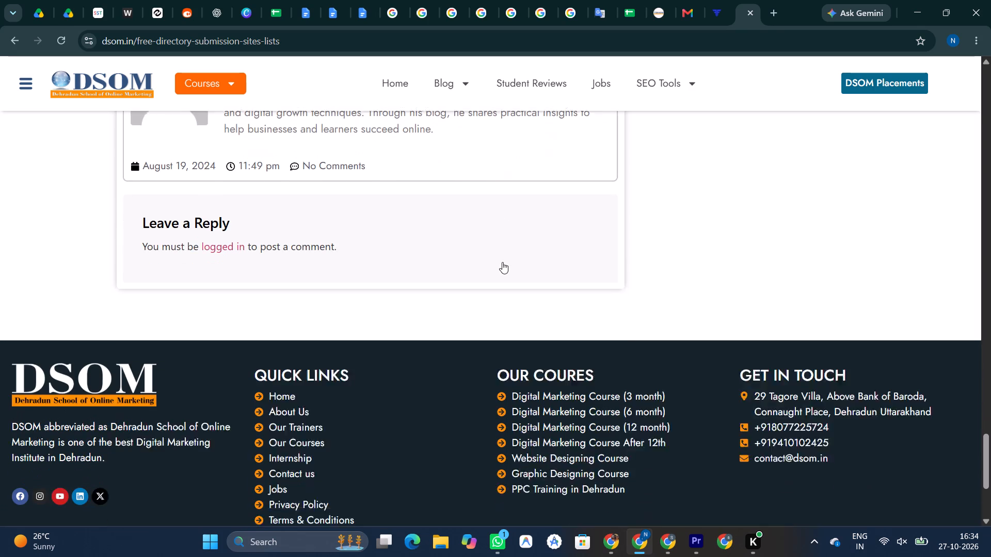
pyautogui.scroll(-4, 502, 262)
pyautogui.scroll(7, 502, 262)
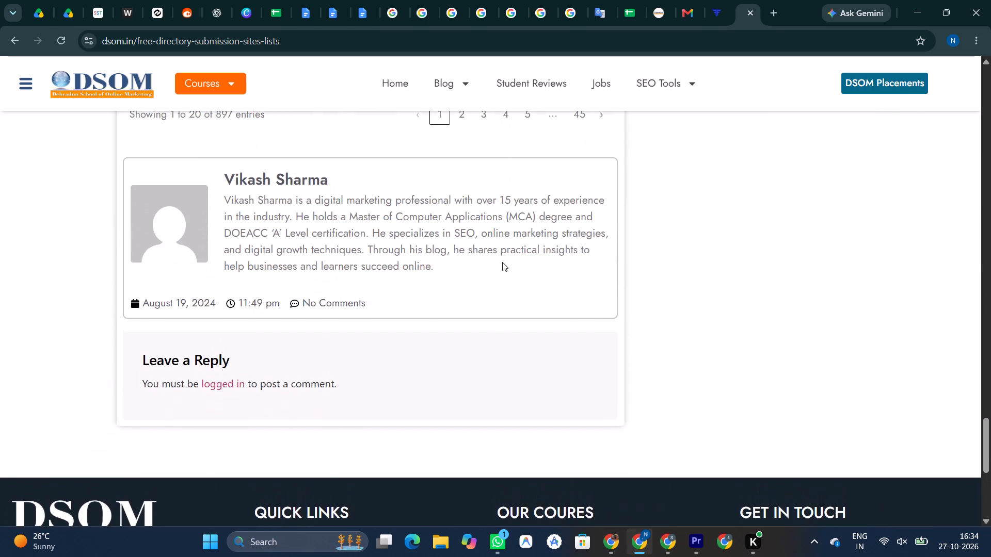
pyautogui.scroll(5, 502, 262)
pyautogui.scroll(-2, 502, 262)
pyautogui.scroll(2, 502, 262)
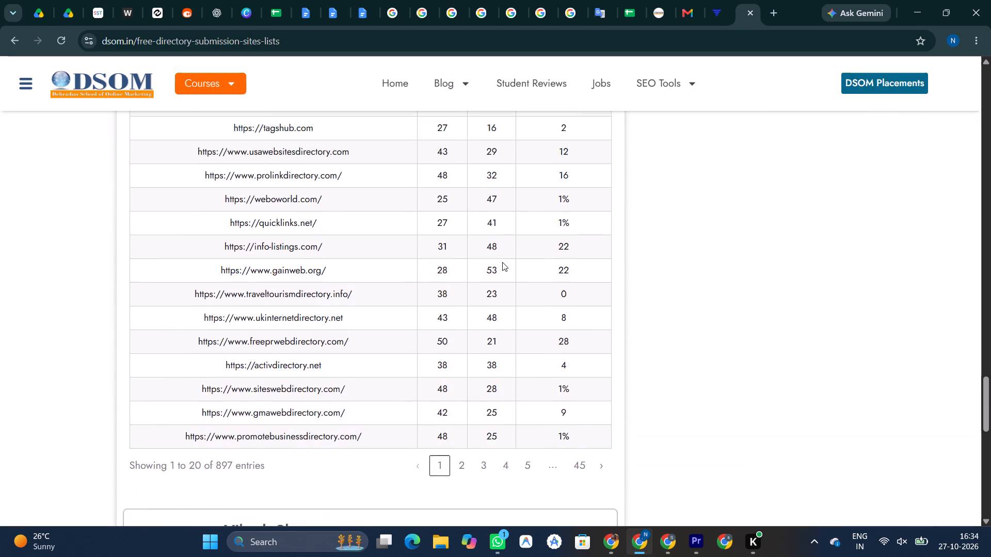
pyautogui.scroll(5, 502, 262)
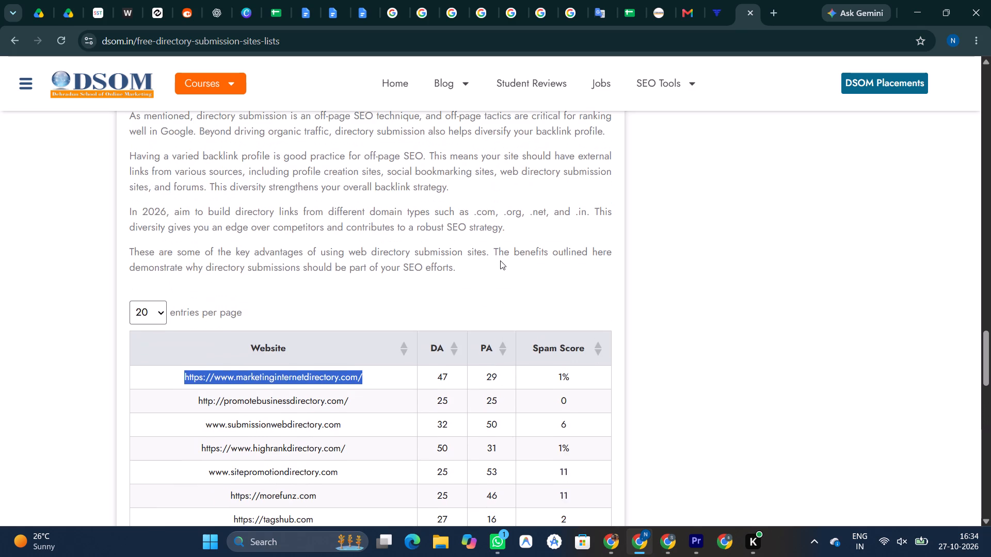
pyautogui.scroll(-3, 514, 259)
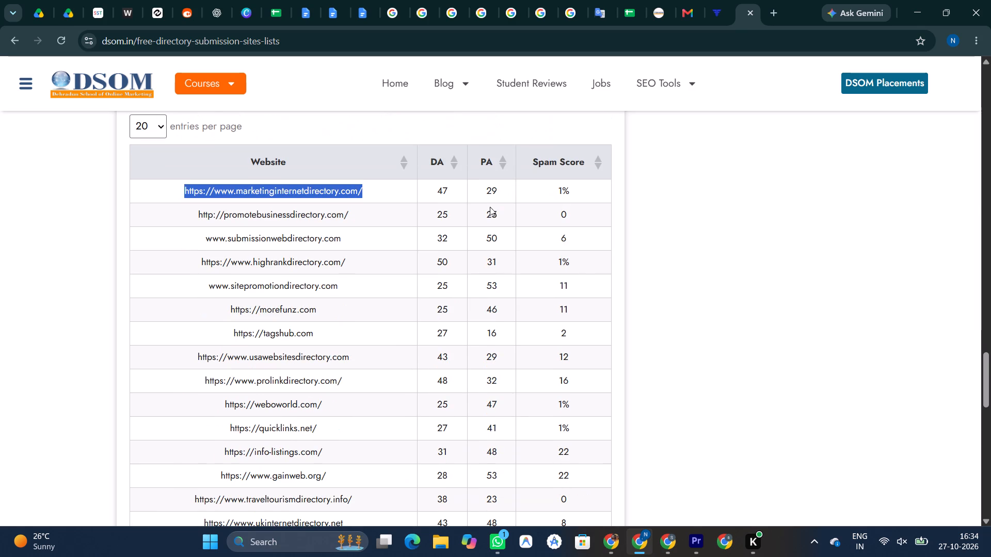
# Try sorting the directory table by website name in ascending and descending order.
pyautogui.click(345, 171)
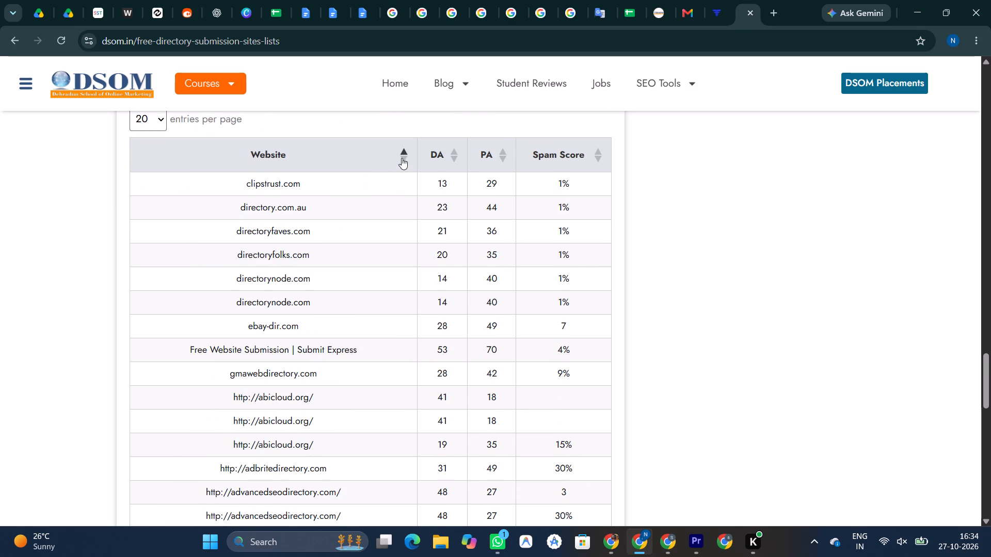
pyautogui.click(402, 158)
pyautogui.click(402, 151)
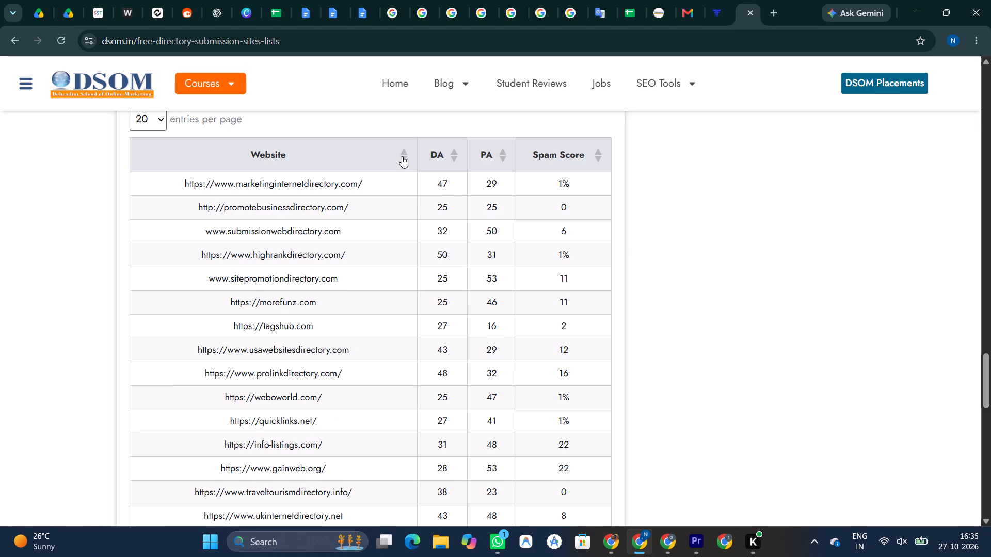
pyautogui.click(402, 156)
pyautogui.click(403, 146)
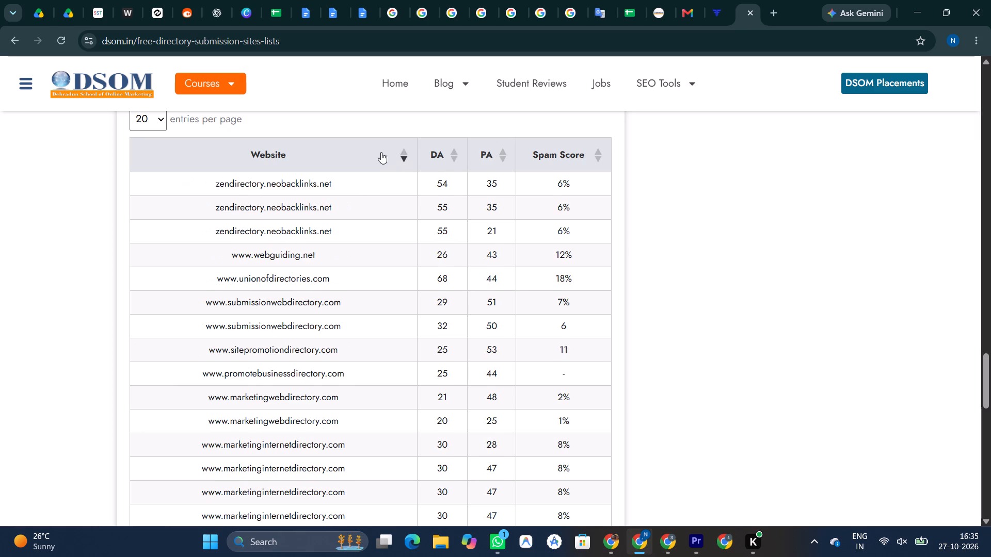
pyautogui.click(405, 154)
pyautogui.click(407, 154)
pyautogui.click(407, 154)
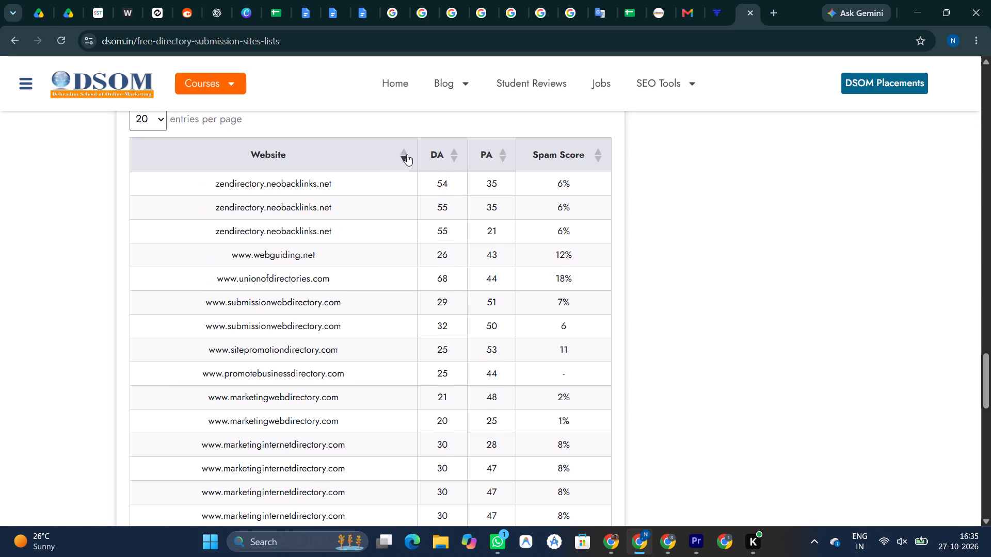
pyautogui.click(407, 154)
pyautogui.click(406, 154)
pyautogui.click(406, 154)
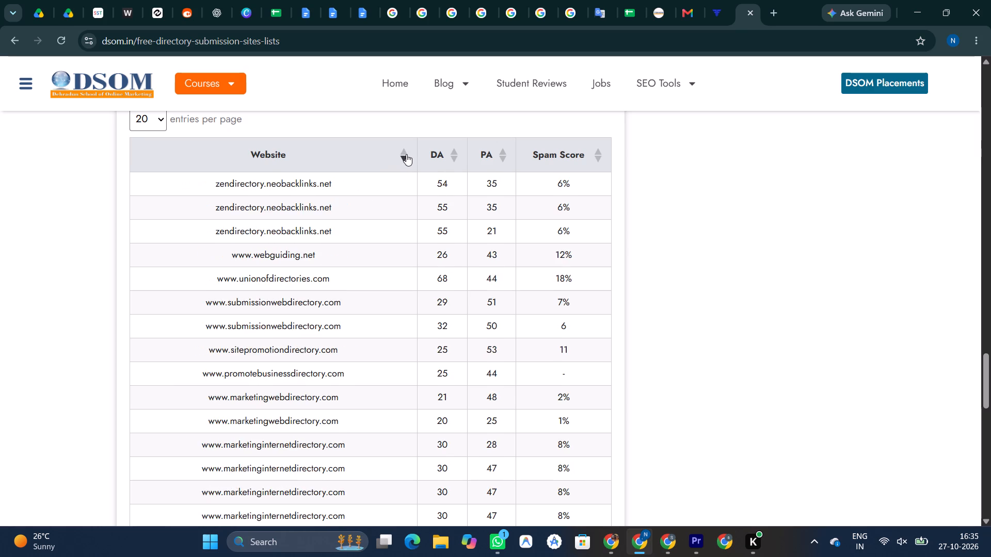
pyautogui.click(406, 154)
# Examine the directory table sorted by website name in ascending and descending order, and restore its original order.
pyautogui.scroll(-8, 426, 229)
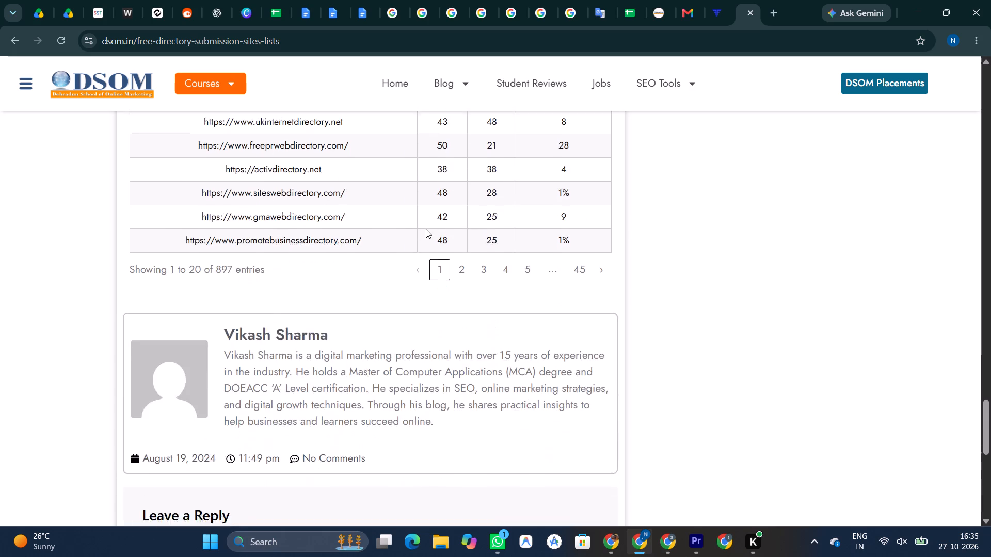
pyautogui.scroll(-2, 426, 229)
pyautogui.scroll(4, 426, 229)
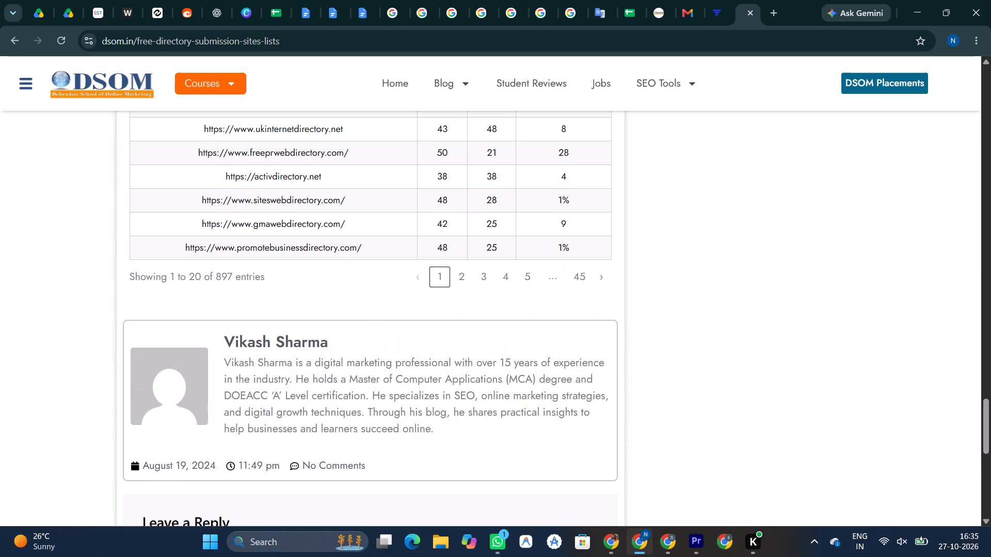
pyautogui.scroll(6, 426, 229)
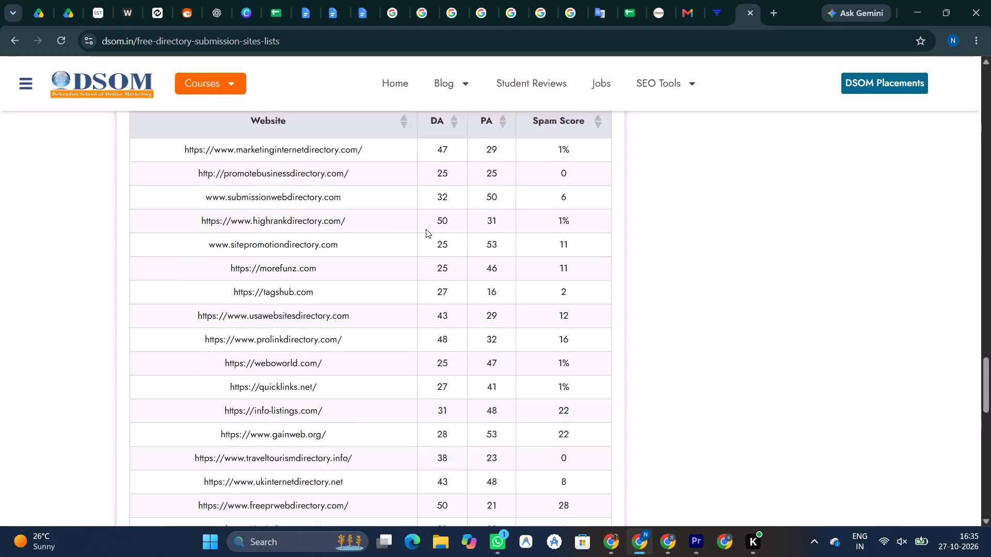
pyautogui.scroll(1, 426, 229)
pyautogui.click(406, 219)
pyautogui.scroll(-7, 420, 269)
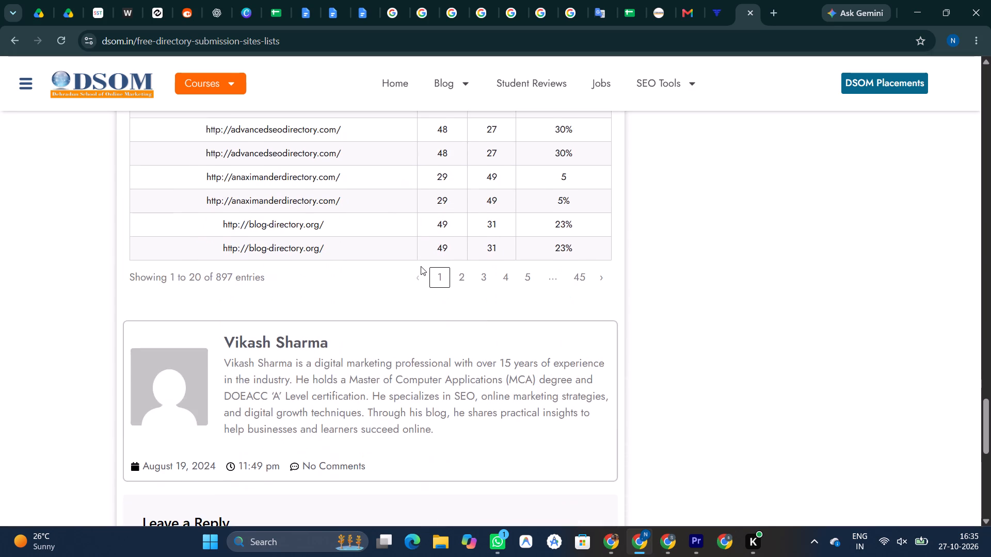
pyautogui.scroll(8, 421, 266)
pyautogui.click(401, 290)
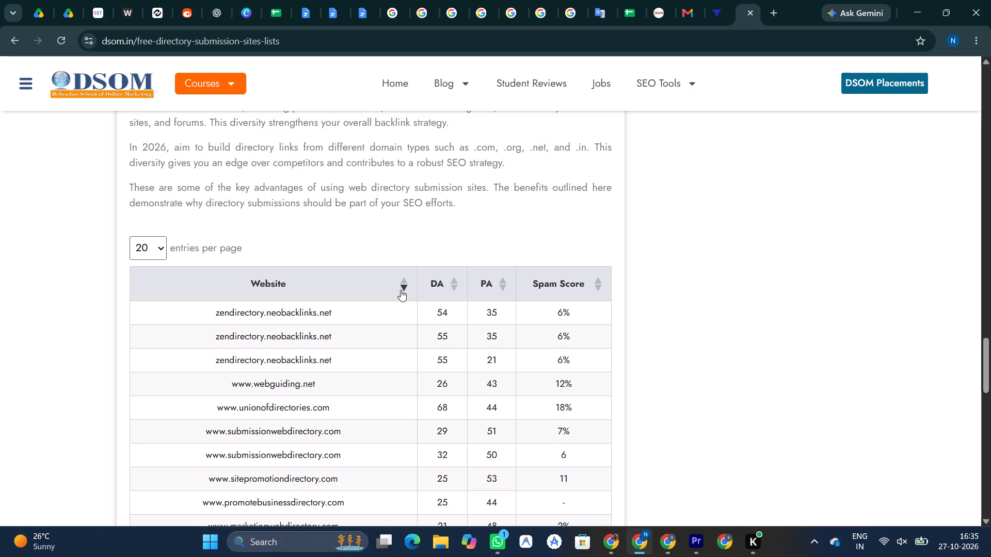
pyautogui.scroll(-1, 398, 265)
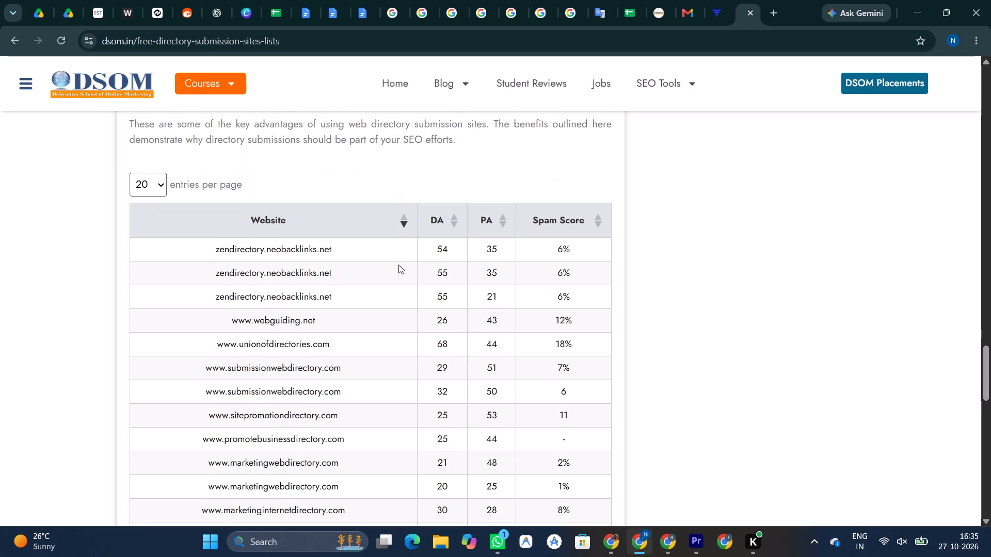
pyautogui.click(403, 226)
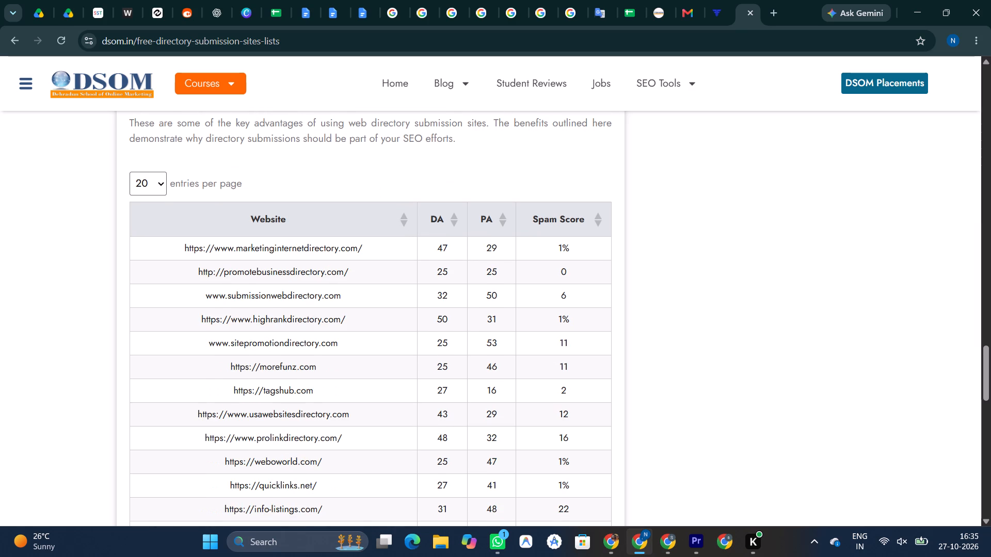
# Switch to the Harsh Backlink spreadsheet and select the first Date cell under October 2026 on the Directory Submission sheet.
pyautogui.click(636, 0)
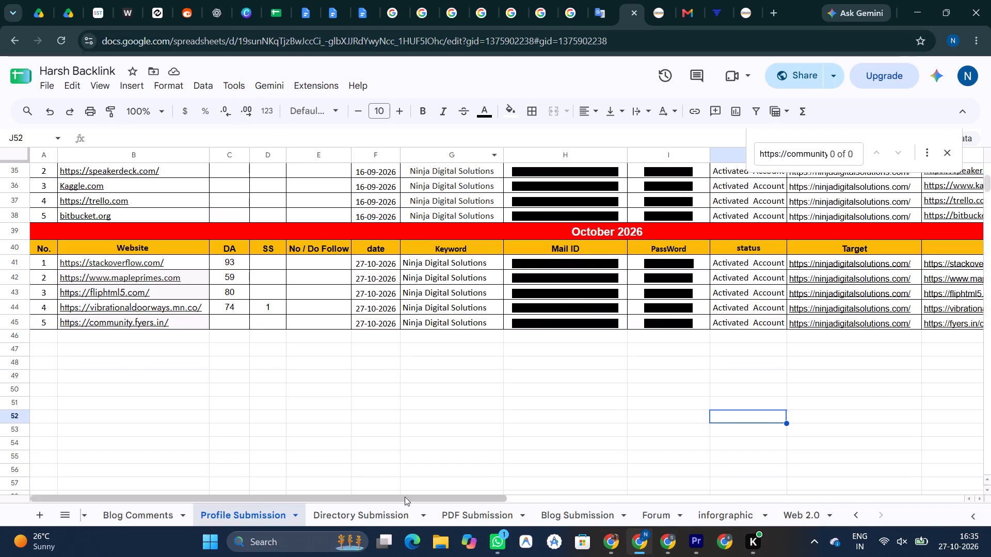
pyautogui.click(343, 514)
pyautogui.scroll(-6, 660, 252)
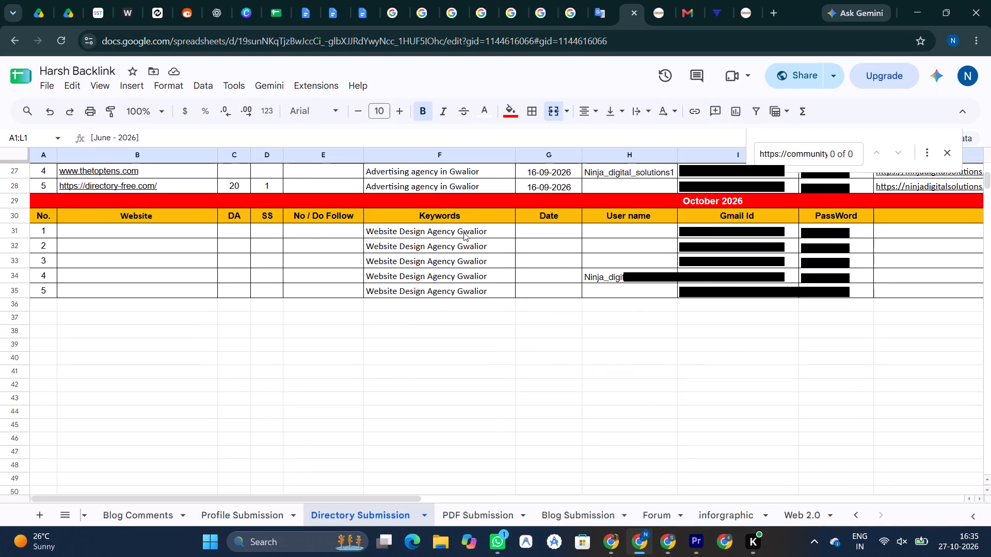
pyautogui.click(565, 226)
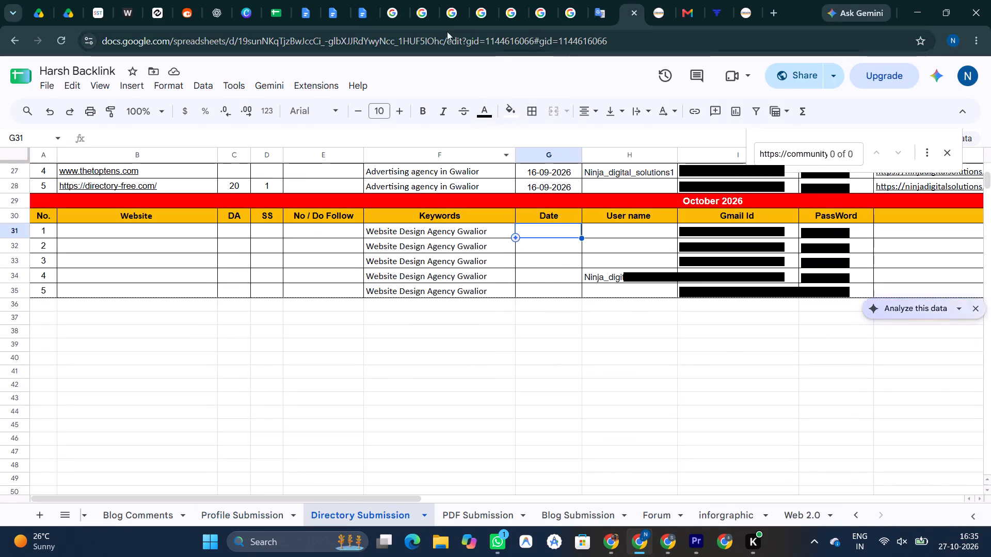
# Highlight the "5. Profile" heading in green in the October 2026 tab of the Ninja DS Off-page Content document.
pyautogui.click(351, 0)
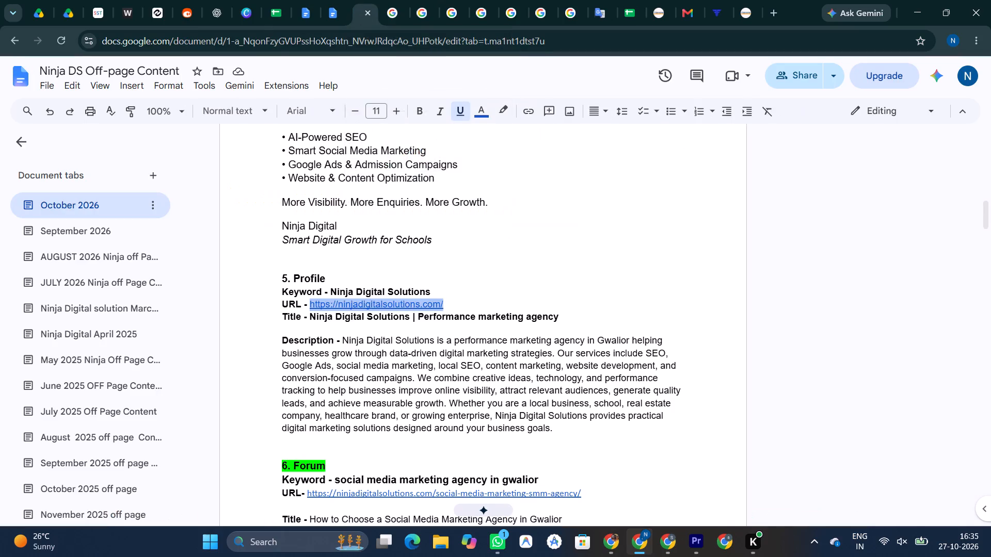
pyautogui.click(460, 280)
pyautogui.moveTo(308, 280); pyautogui.dragTo(300, 280)
pyautogui.moveTo(342, 280); pyautogui.dragTo(262, 277)
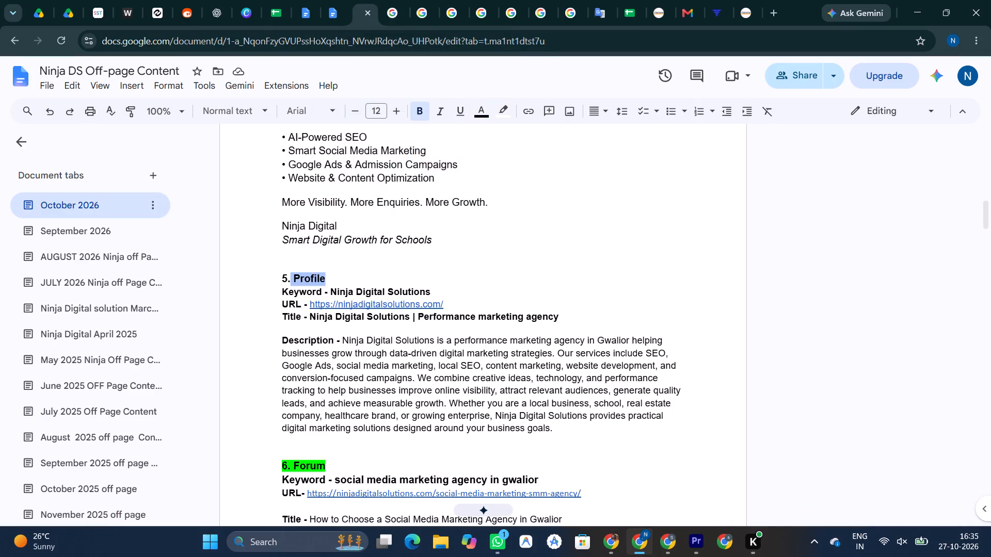
pyautogui.moveTo(262, 277); pyautogui.dragTo(253, 277)
pyautogui.click(509, 108)
pyautogui.click(557, 168)
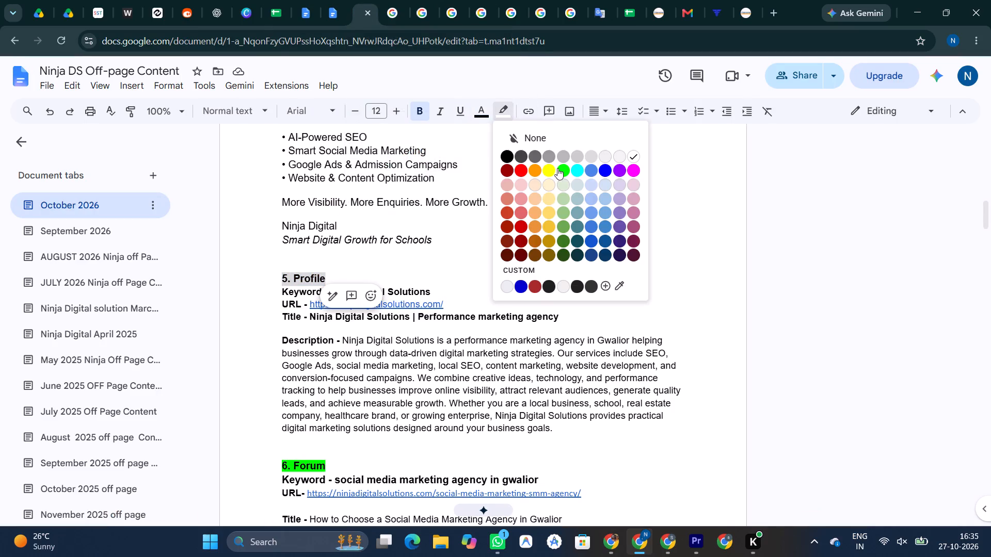
pyautogui.click(444, 249)
pyautogui.scroll(5, 421, 212)
pyautogui.scroll(-2, 421, 211)
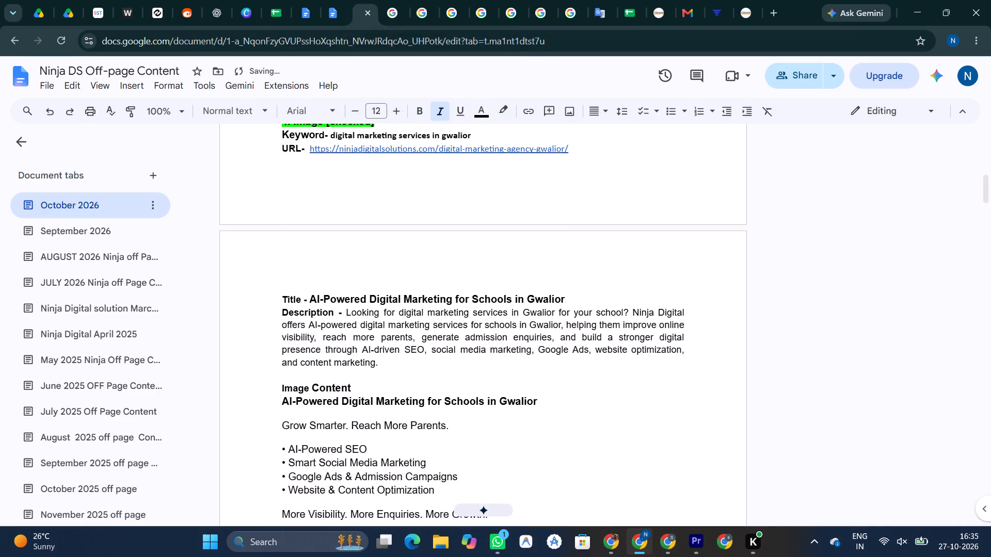
pyautogui.scroll(-5, 421, 211)
pyautogui.scroll(13, 421, 203)
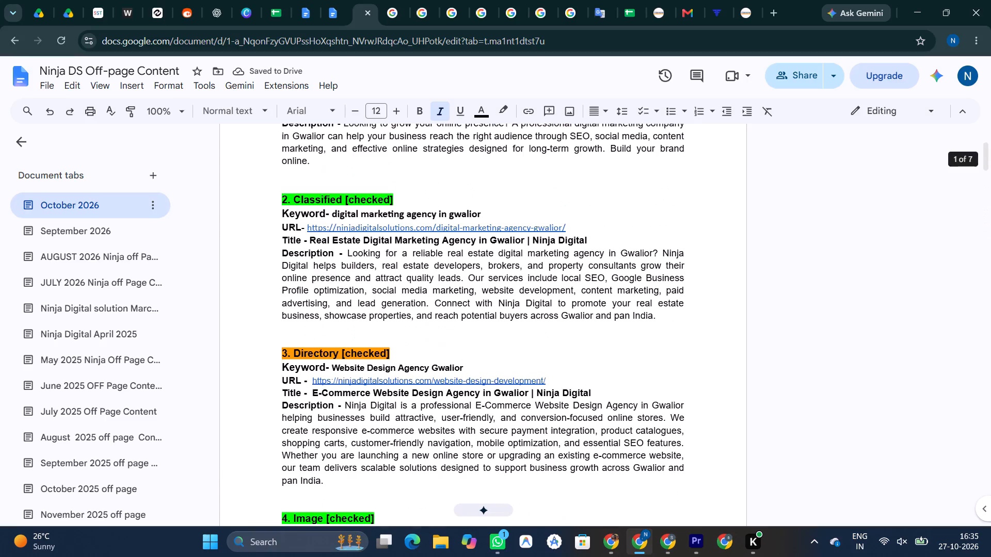
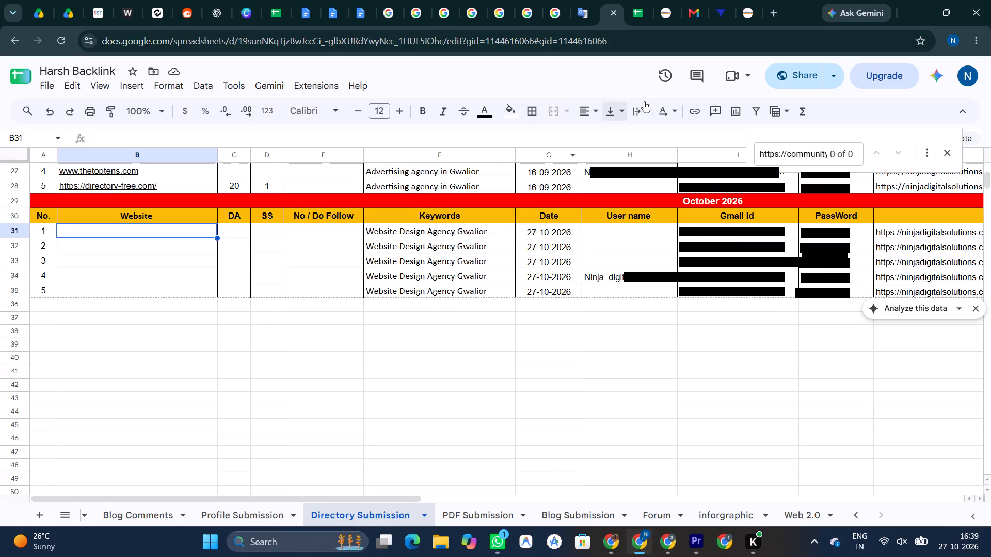
pyautogui.click(746, 0)
pyautogui.scroll(15, 308, 152)
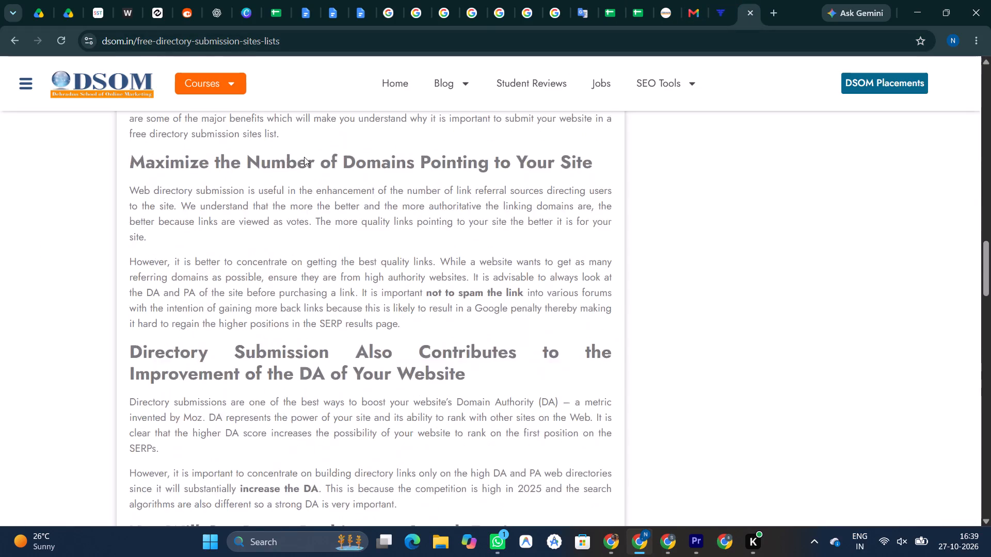
pyautogui.scroll(20, 304, 157)
pyautogui.scroll(10, 304, 157)
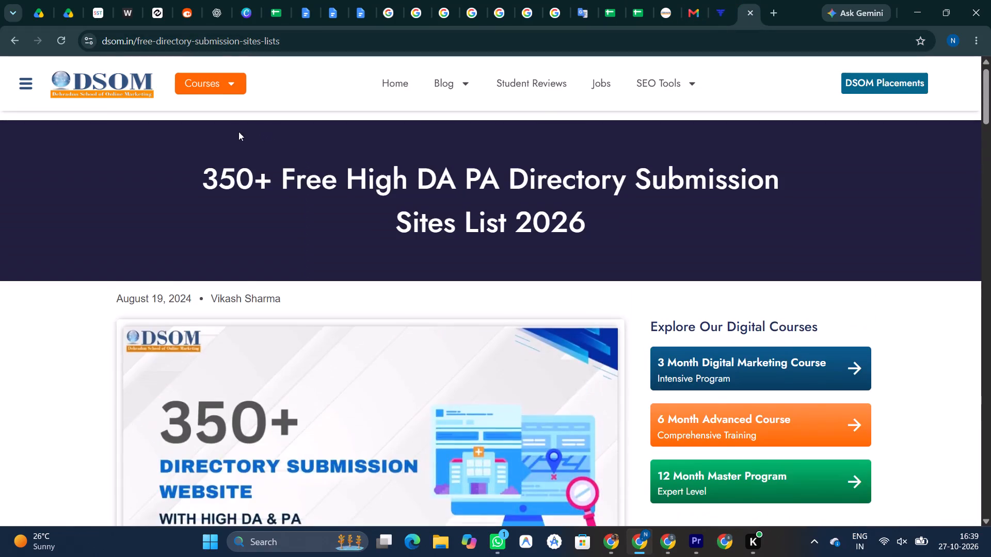
pyautogui.click(15, 38)
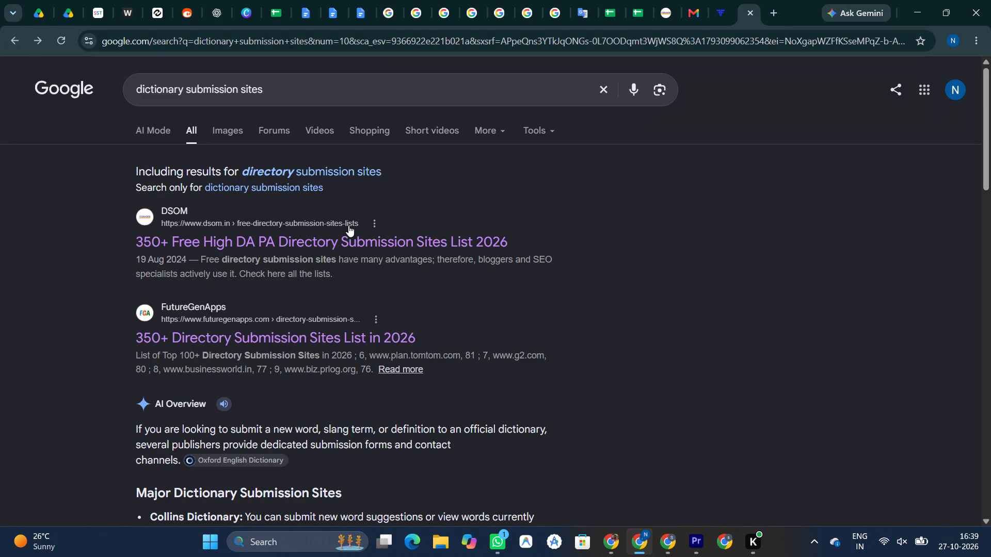
pyautogui.click(357, 241)
pyautogui.scroll(-11, 638, 226)
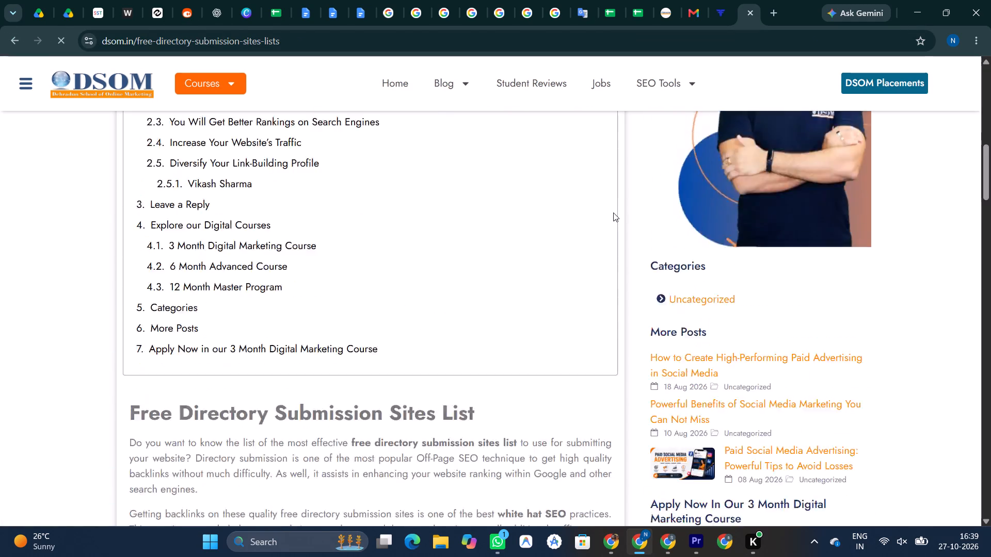
pyautogui.scroll(-18, 613, 212)
pyautogui.scroll(-4, 613, 212)
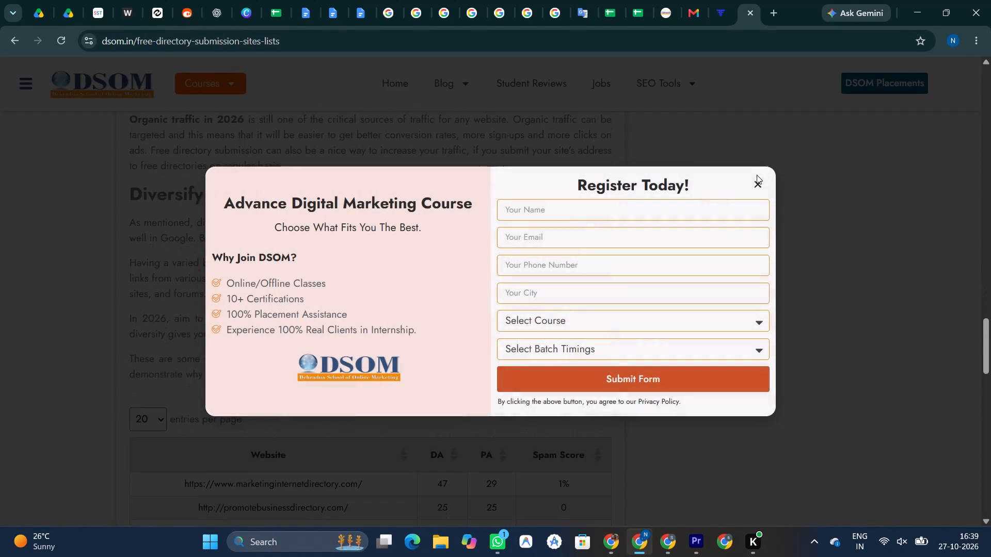
pyautogui.click(758, 183)
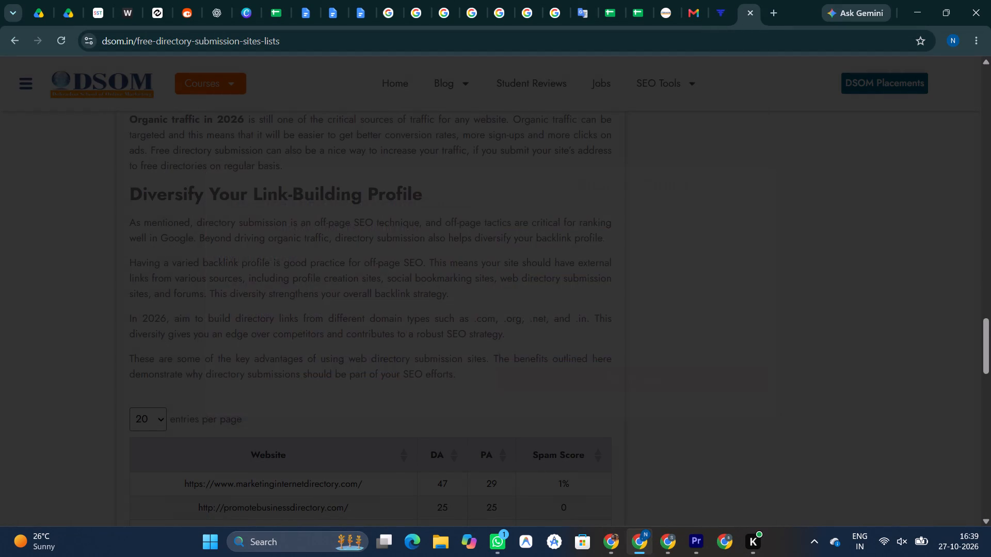
pyautogui.scroll(-5, 416, 226)
pyautogui.scroll(2, 416, 226)
pyautogui.tripleClick(337, 290)
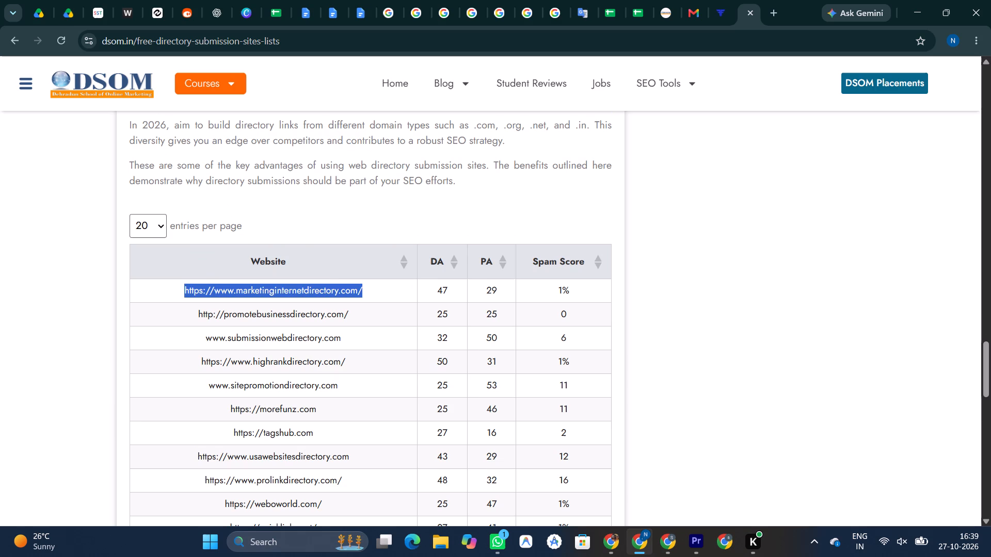
pyautogui.hotkey('ctrl', 'c')
# Close the Ninja Digital Solutions website spreadsheet.
pyautogui.click(636, 0)
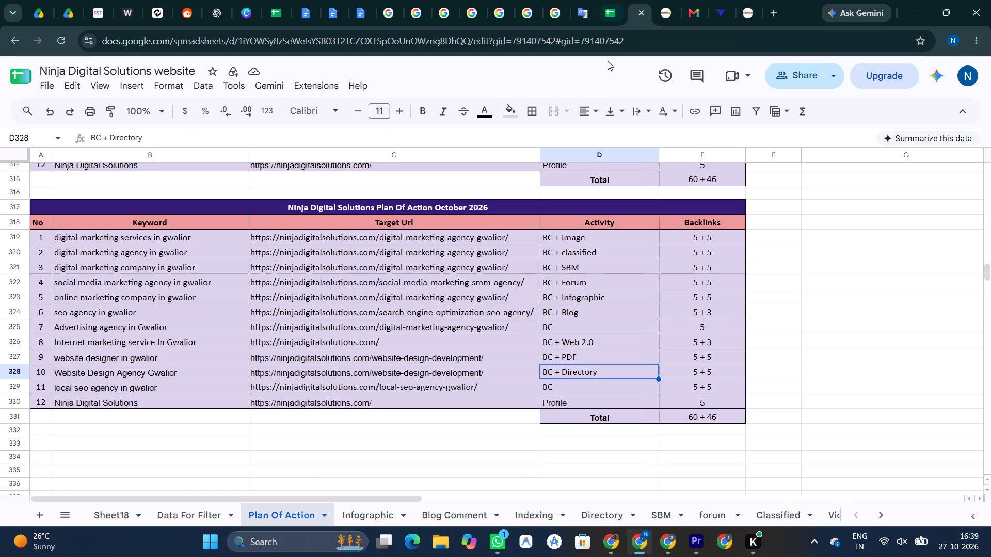
pyautogui.click(641, 16)
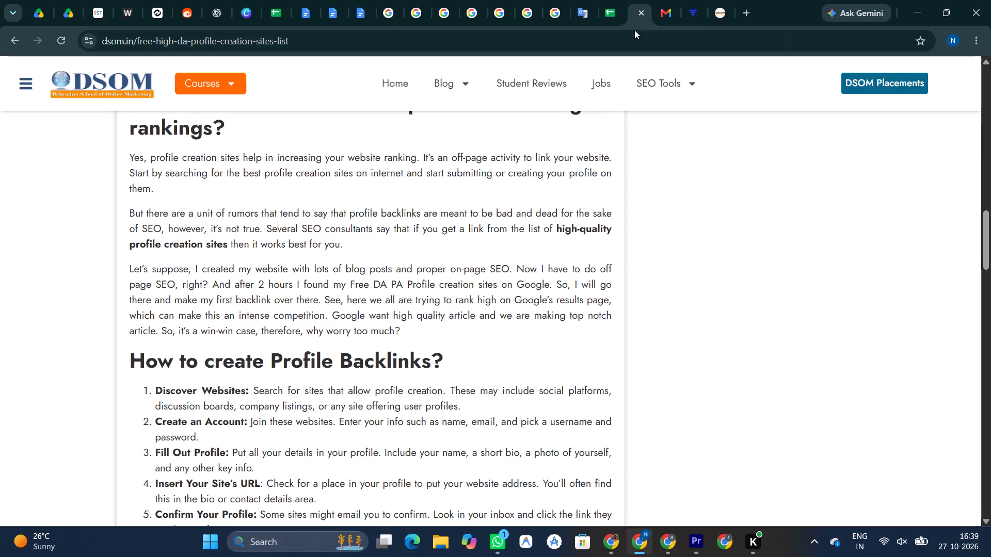
pyautogui.click(612, 10)
pyautogui.hotkey('ctrl', 'f')
pyautogui.hotkey('ctrl', 'v')
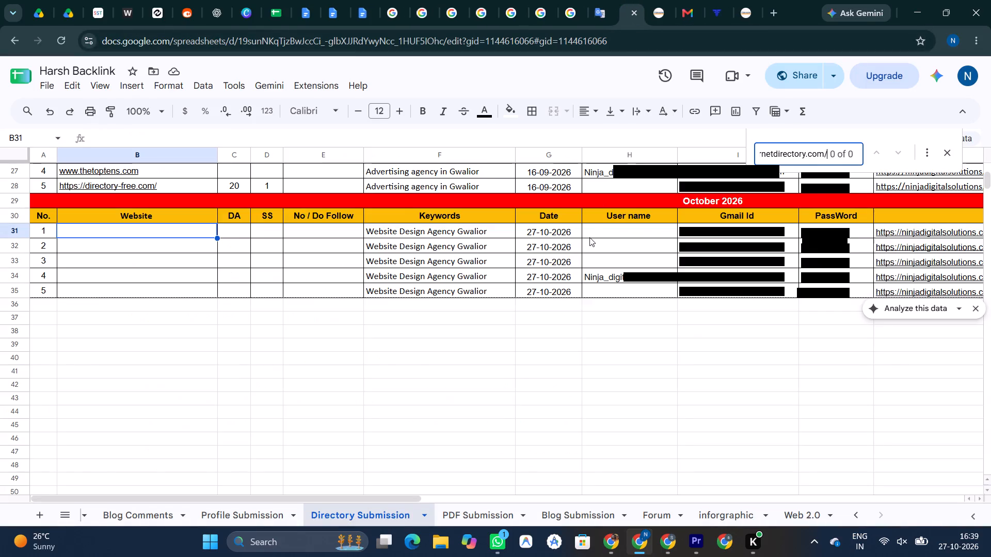
pyautogui.click(769, 0)
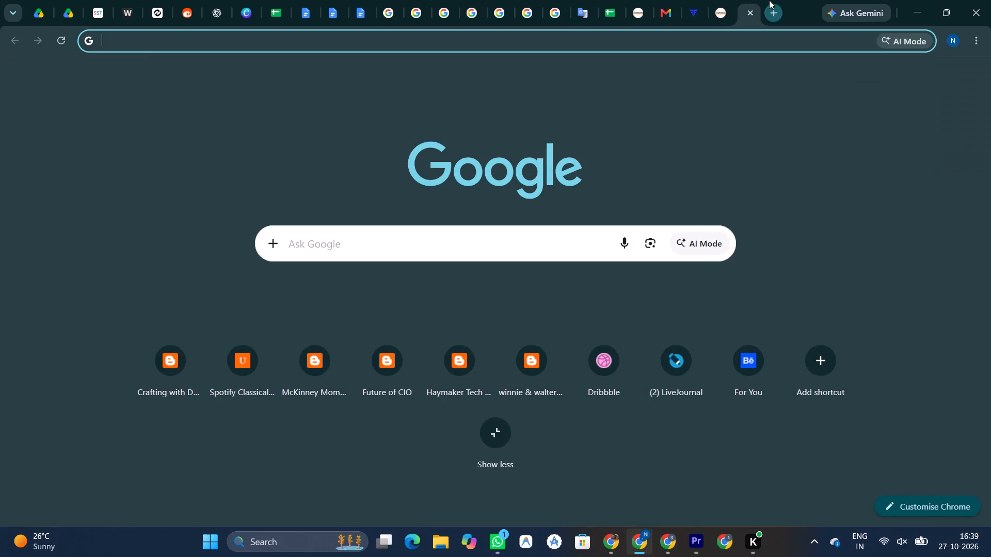
pyautogui.hotkey('ctrl', 'v')
pyautogui.press('Return')
# Close the FYERS Community account page and return to the Marketing Internet Directory site.
pyautogui.click(701, 0)
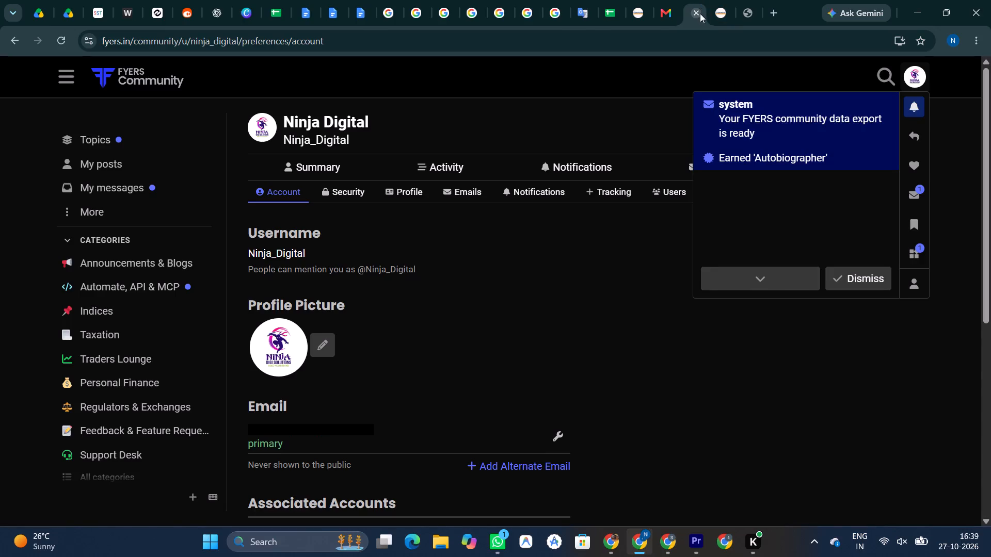
pyautogui.click(698, 11)
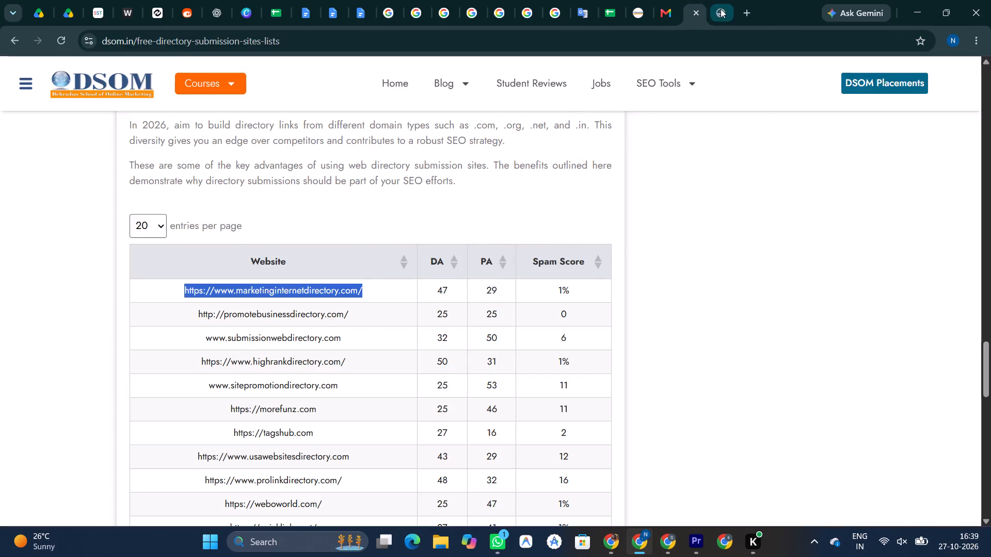
pyautogui.click(721, 9)
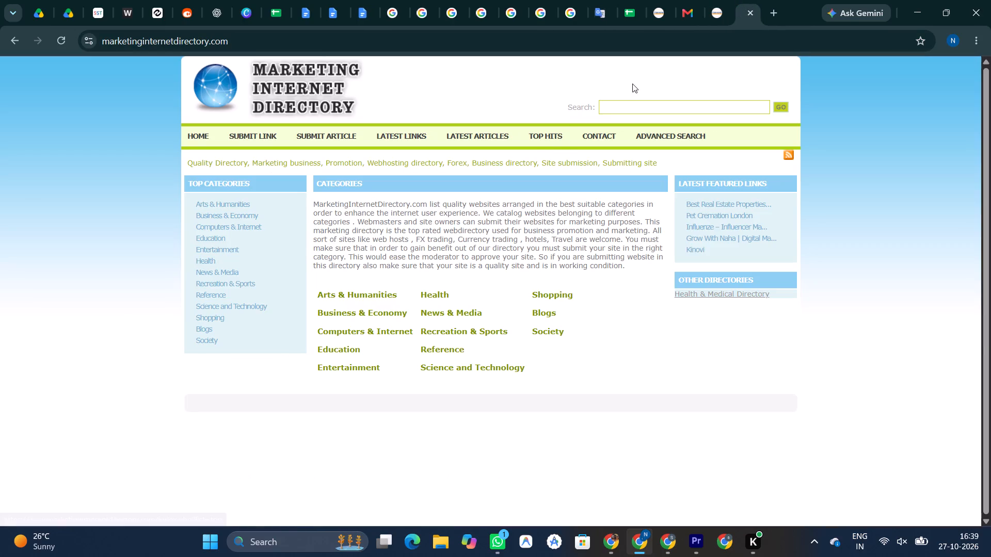
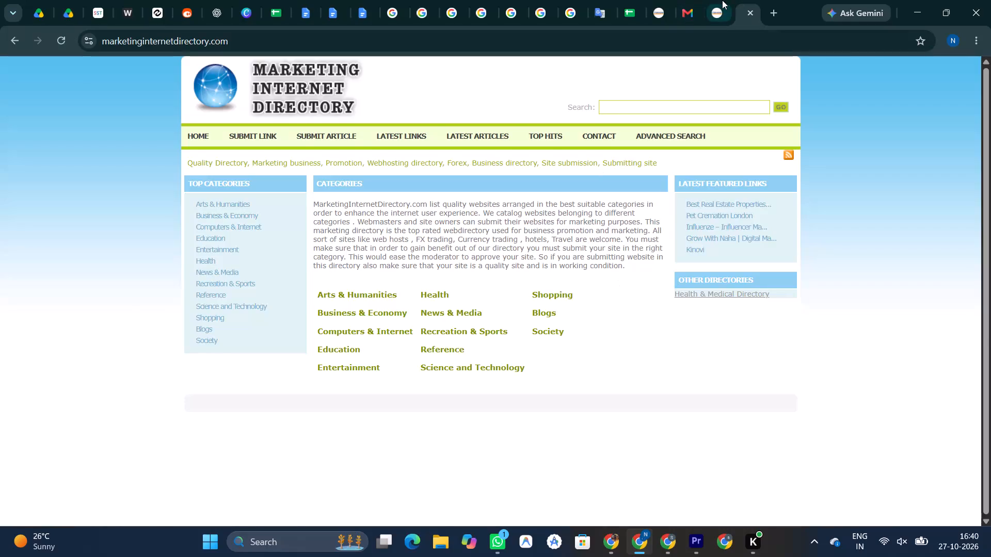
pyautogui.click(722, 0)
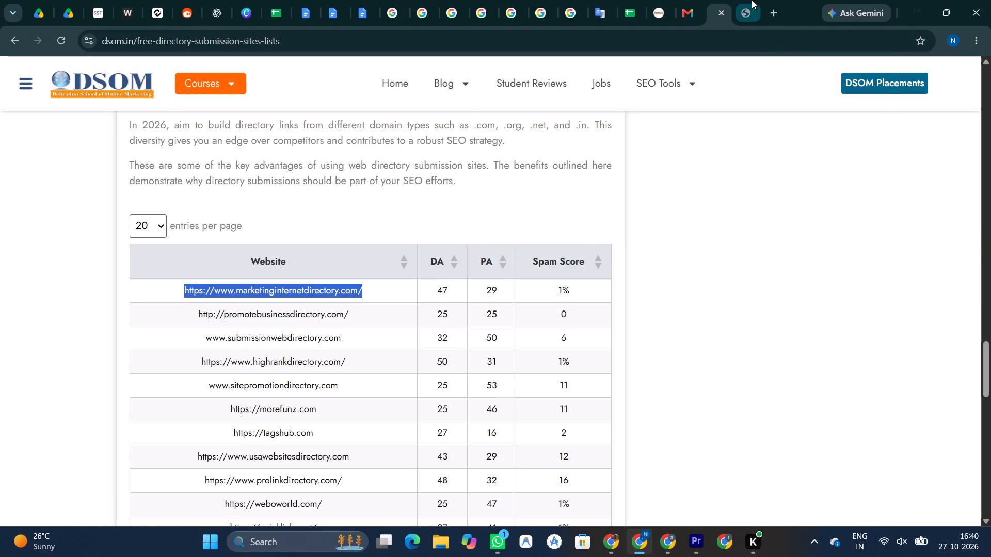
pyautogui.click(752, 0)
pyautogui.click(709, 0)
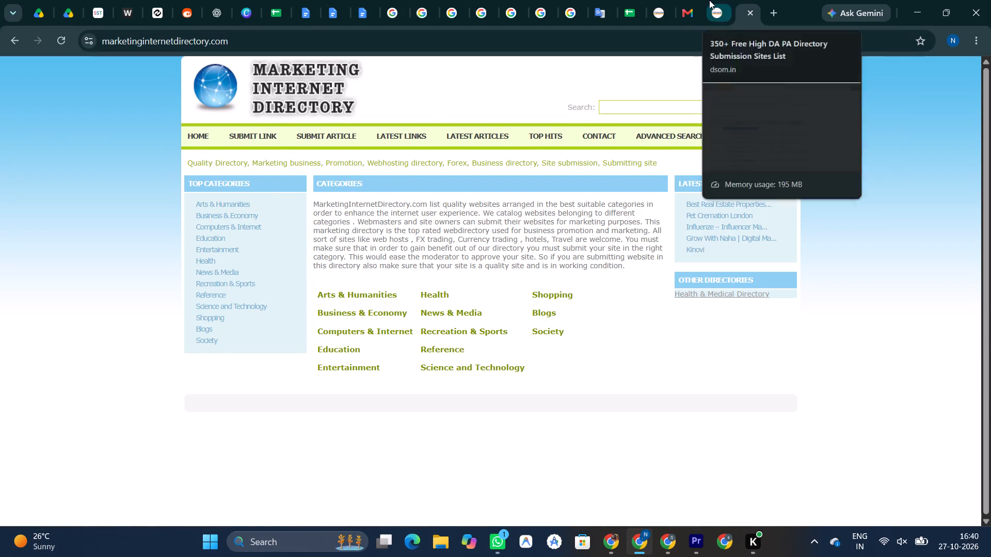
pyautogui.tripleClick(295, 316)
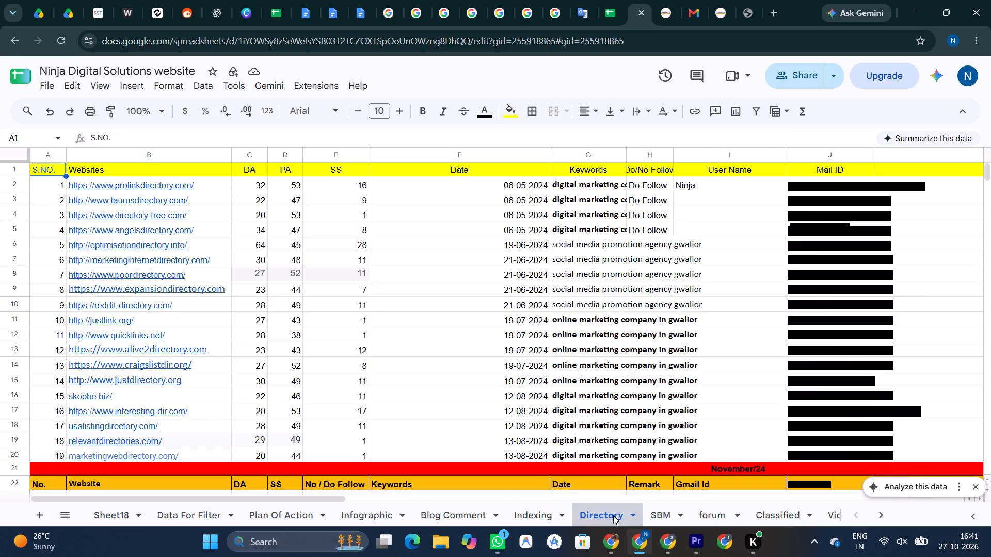
# Examine the Directory sheet's monthly submission blocks down to June 2026, including their websites, web URLs and backlink URLs.
pyautogui.scroll(-4, 629, 277)
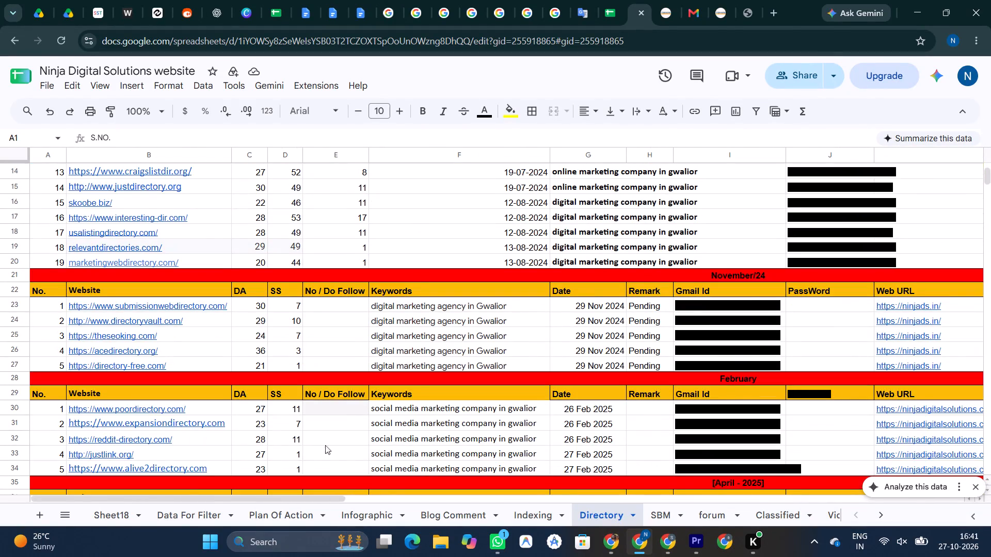
pyautogui.moveTo(337, 498); pyautogui.dragTo(702, 477)
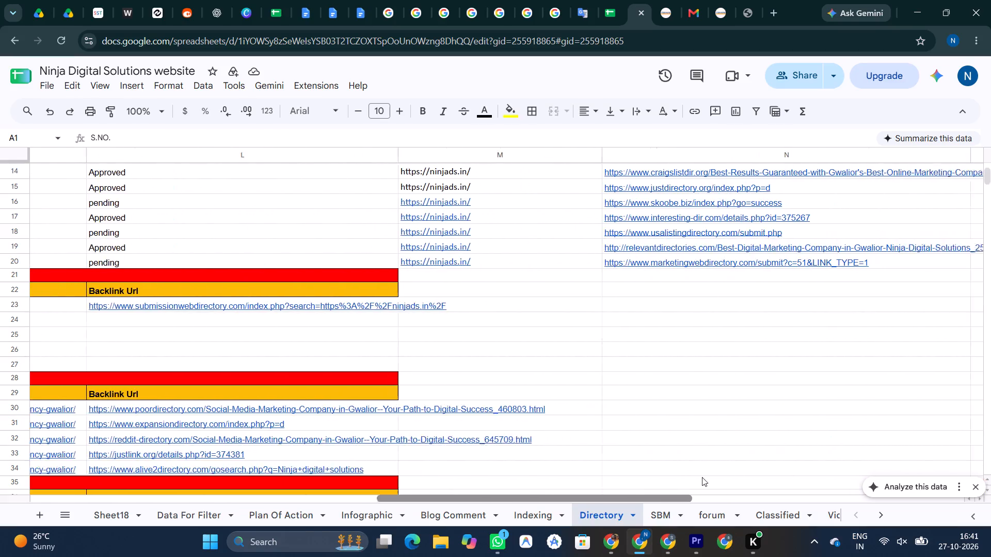
pyautogui.moveTo(702, 477); pyautogui.dragTo(234, 456)
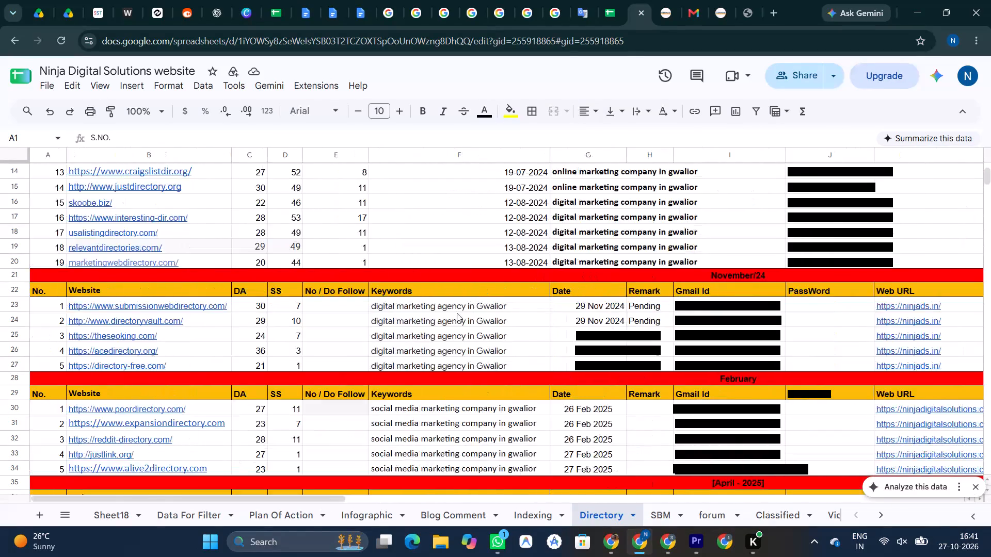
pyautogui.scroll(-2, 457, 313)
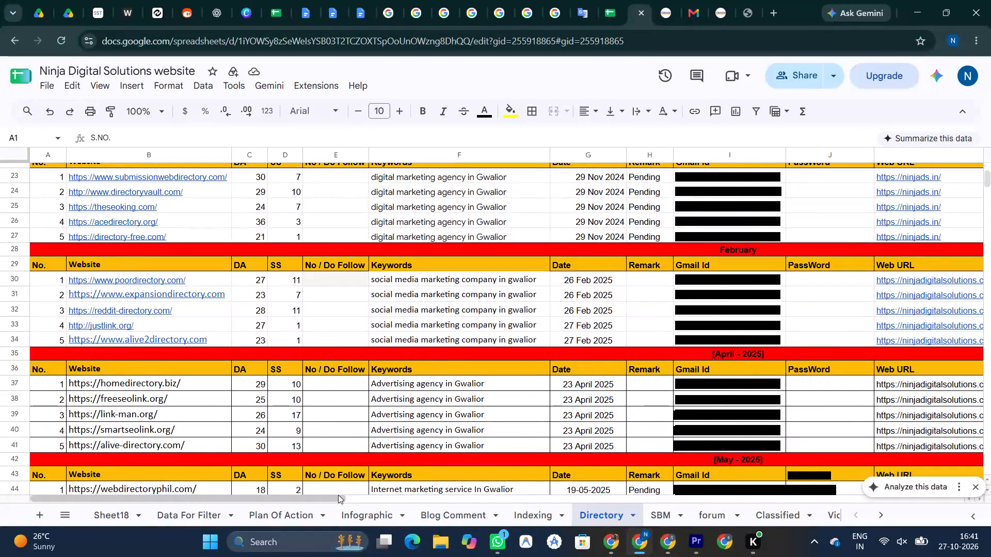
pyautogui.moveTo(338, 498); pyautogui.dragTo(472, 457)
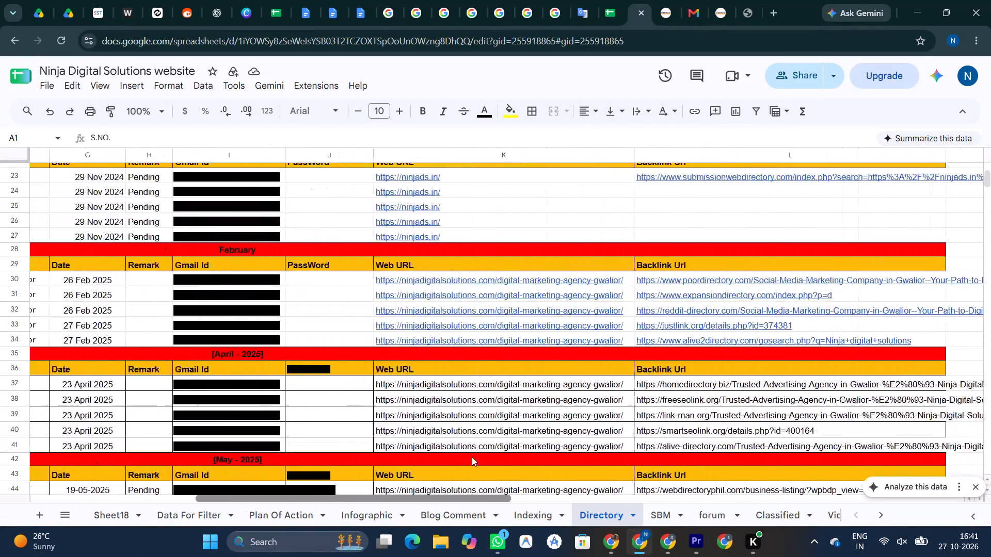
pyautogui.moveTo(472, 457); pyautogui.dragTo(285, 451)
pyautogui.scroll(-3, 399, 297)
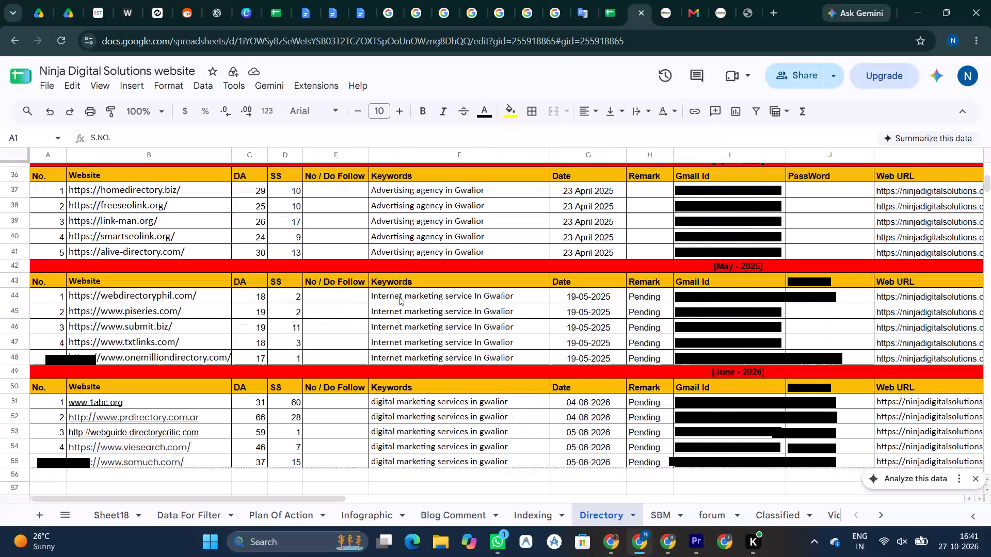
pyautogui.moveTo(342, 496); pyautogui.dragTo(702, 487)
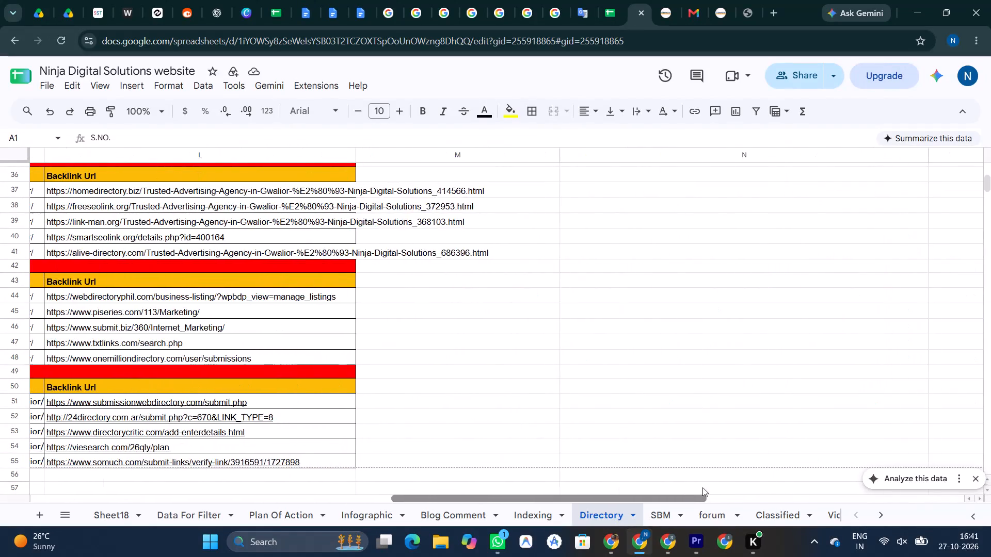
pyautogui.moveTo(702, 487); pyautogui.dragTo(240, 489)
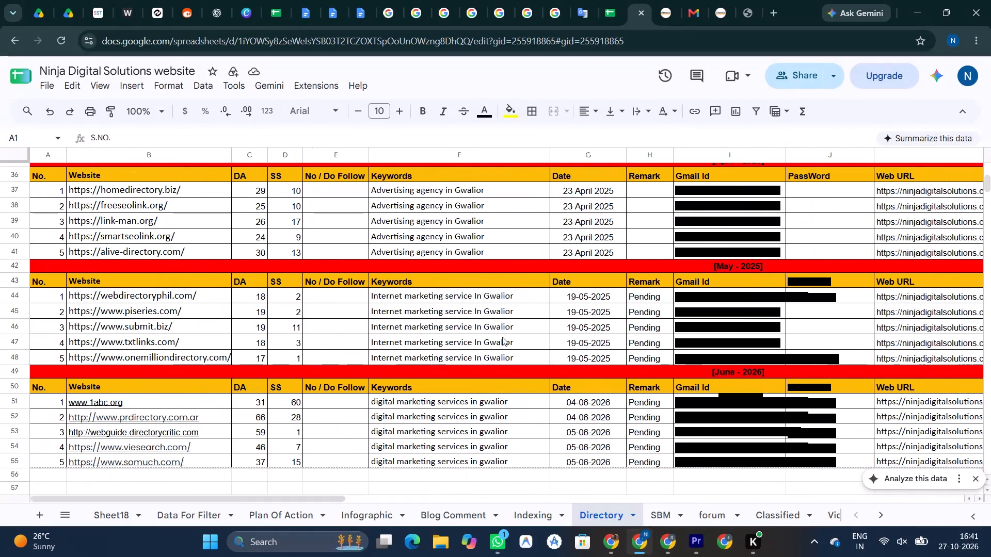
pyautogui.scroll(-1, 502, 337)
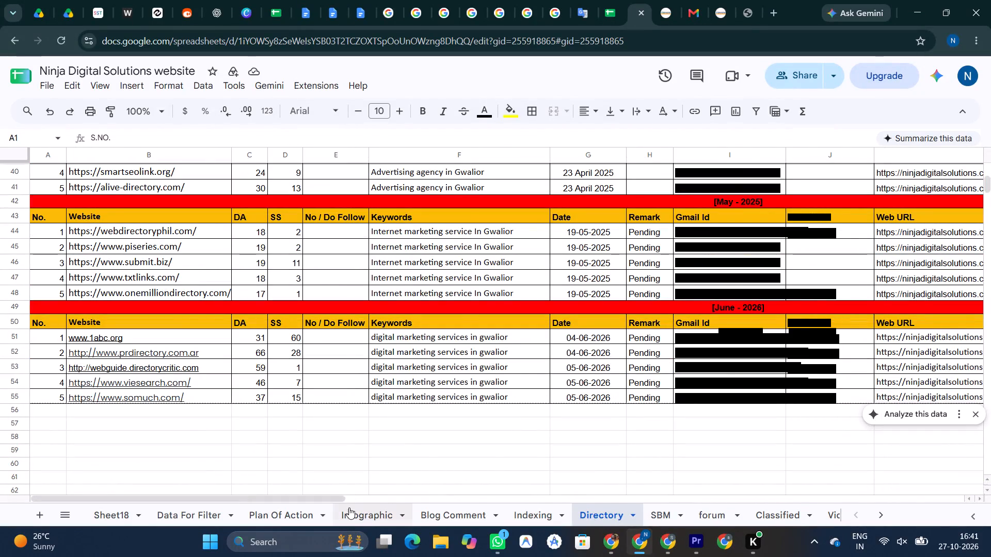
pyautogui.moveTo(338, 497); pyautogui.dragTo(800, 453)
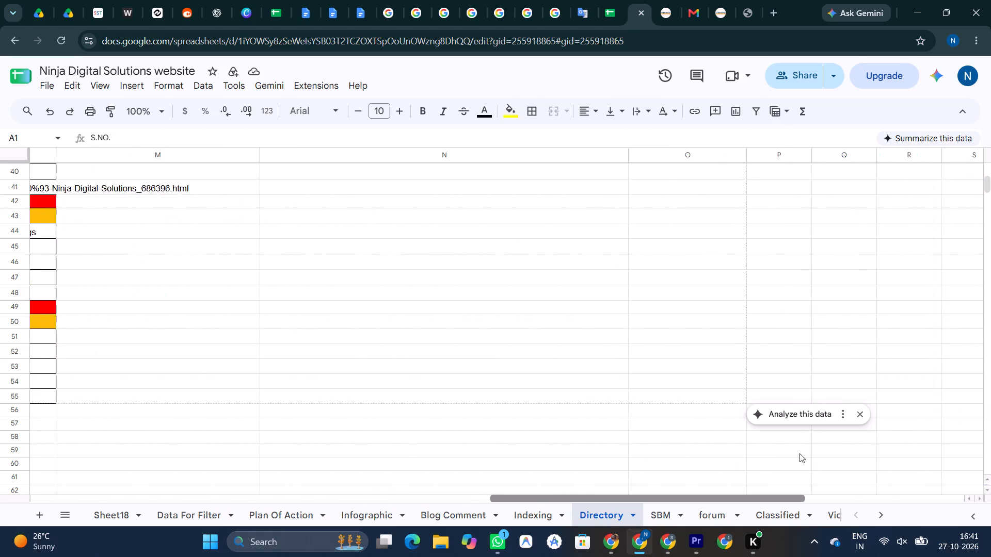
pyautogui.moveTo(800, 453); pyautogui.dragTo(292, 447)
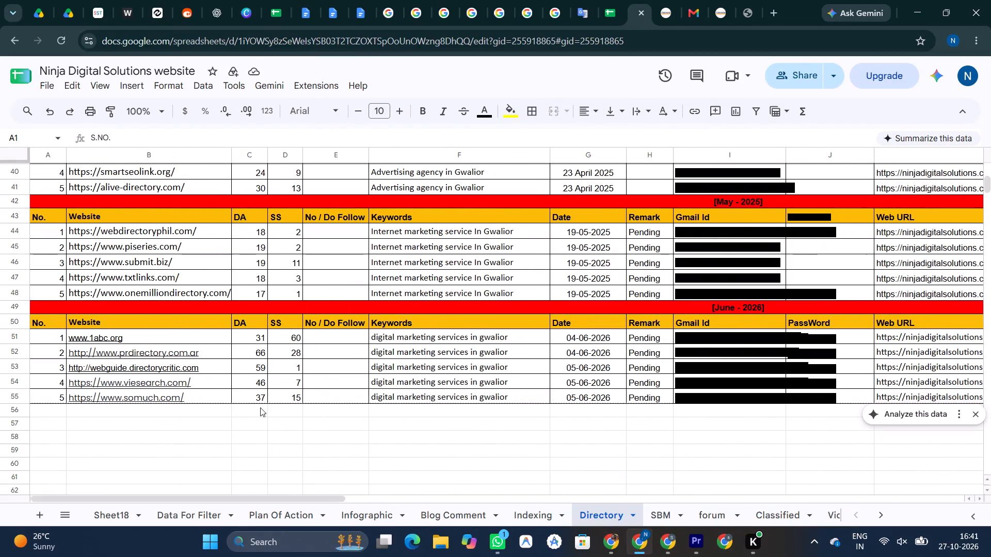
pyautogui.hotkey('ctrl', 'f')
pyautogui.hotkey('ctrl', 'v')
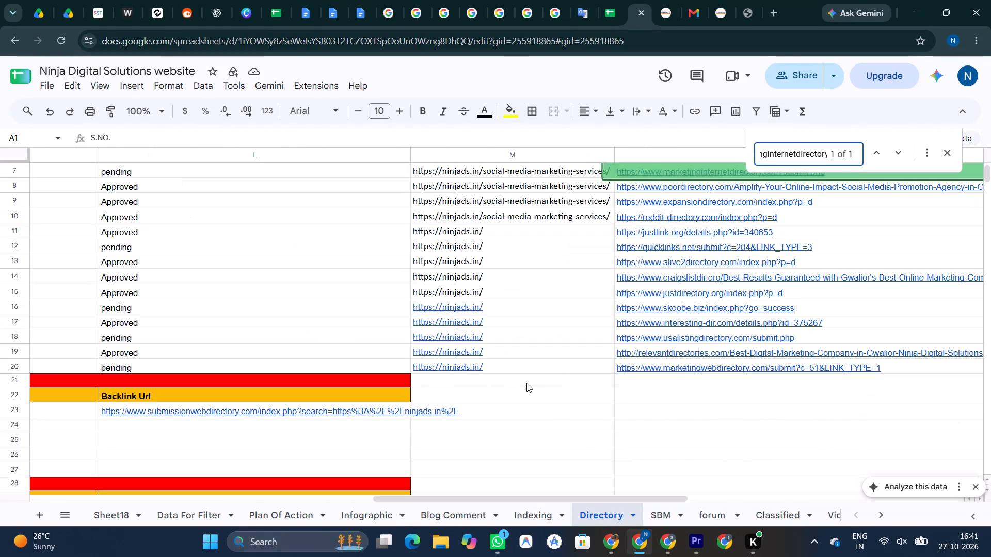
pyautogui.click(724, 0)
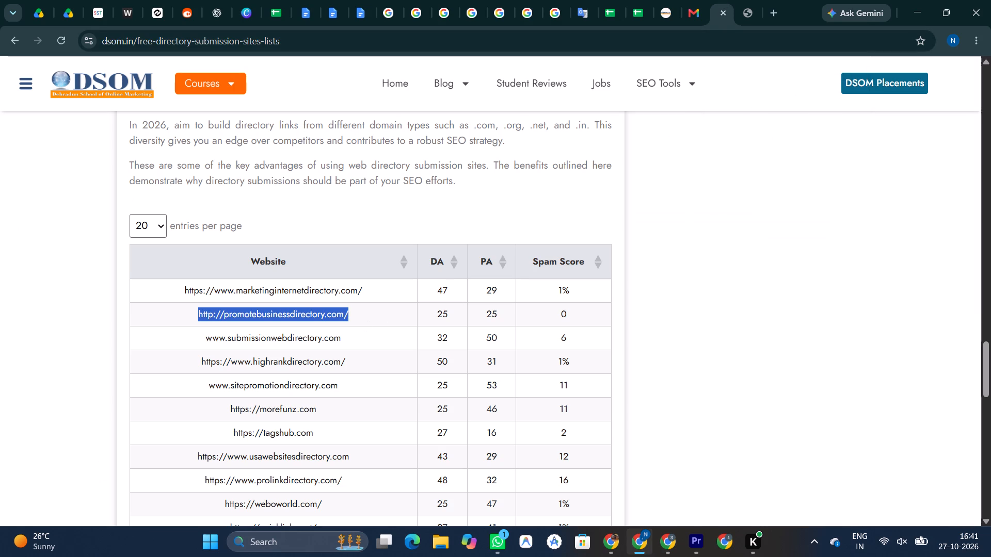
pyautogui.tripleClick(322, 336)
pyautogui.hotkey('ctrl', 'c')
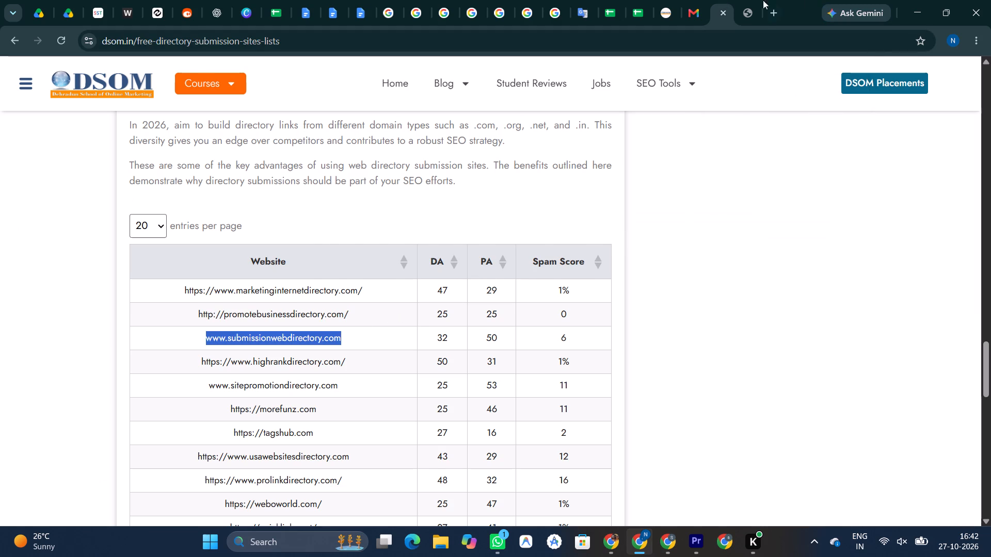
# Close the Marketing Internet Directory site.
pyautogui.click(749, 0)
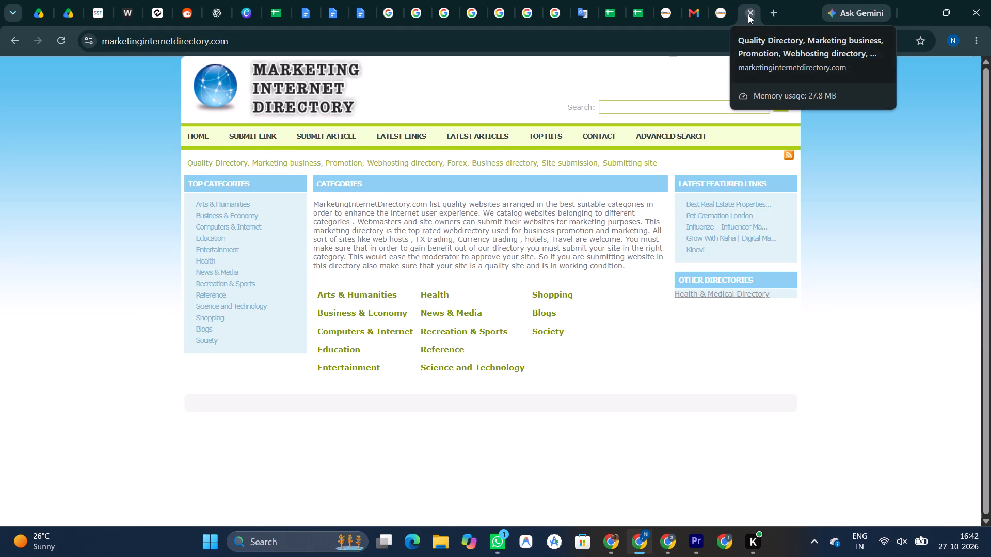
pyautogui.click(748, 14)
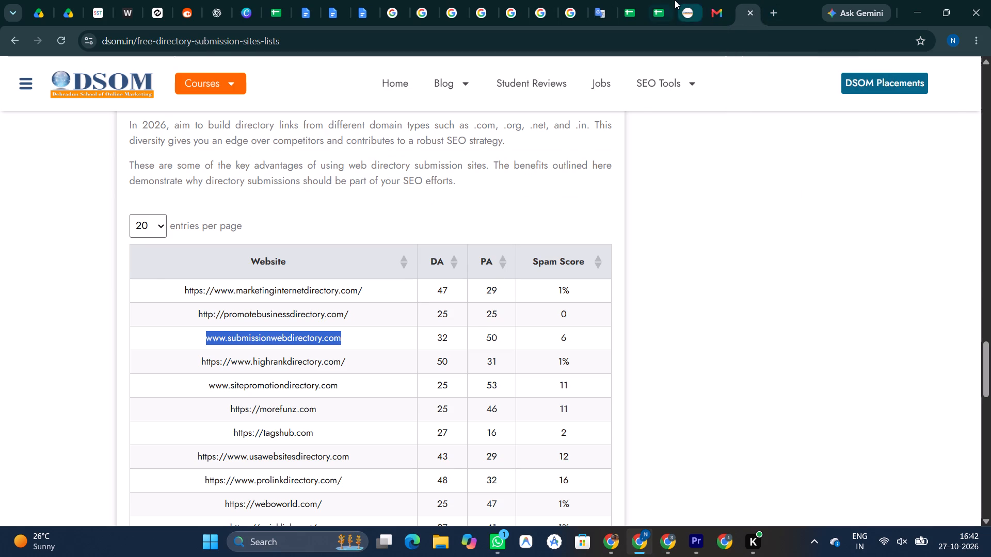
pyautogui.click(674, 0)
pyautogui.hotkey('ctrl', 'f')
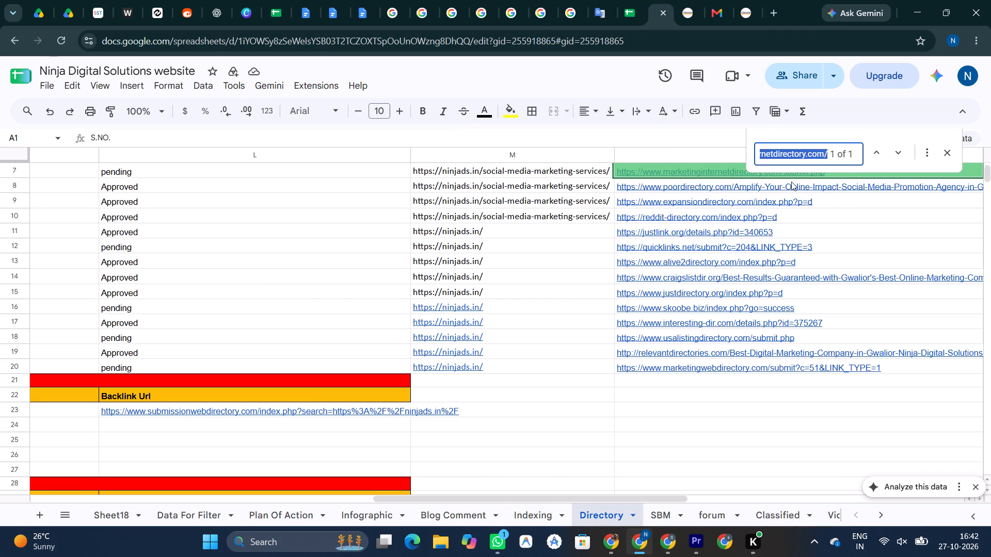
pyautogui.click(751, 0)
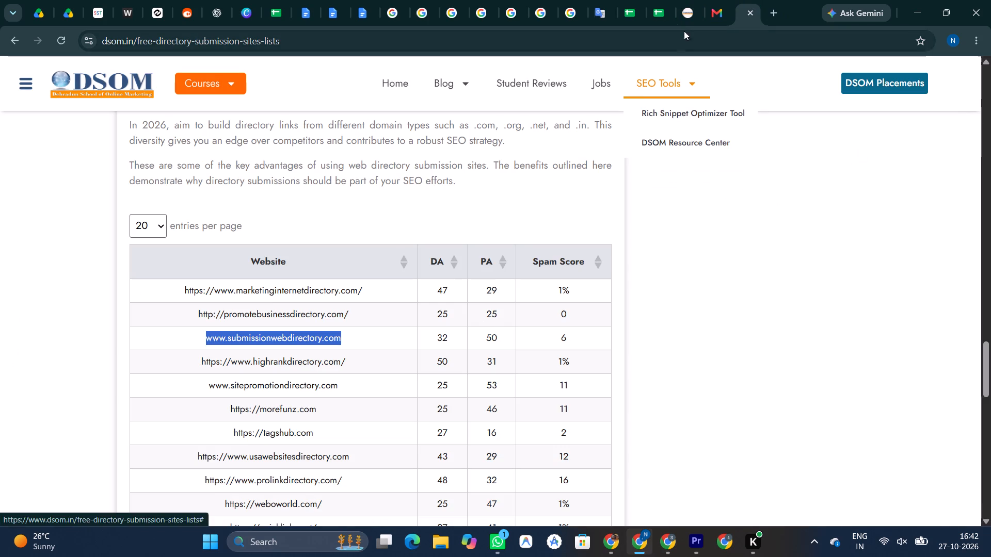
pyautogui.click(657, 0)
pyautogui.hotkey('ctrl', 'f')
pyautogui.hotkey('ctrl', 'v')
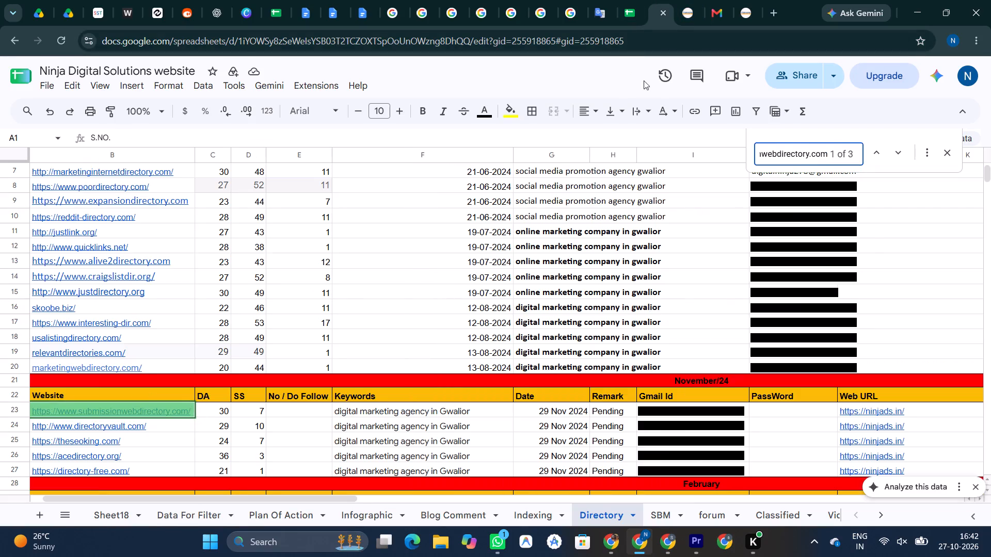
pyautogui.click(750, 0)
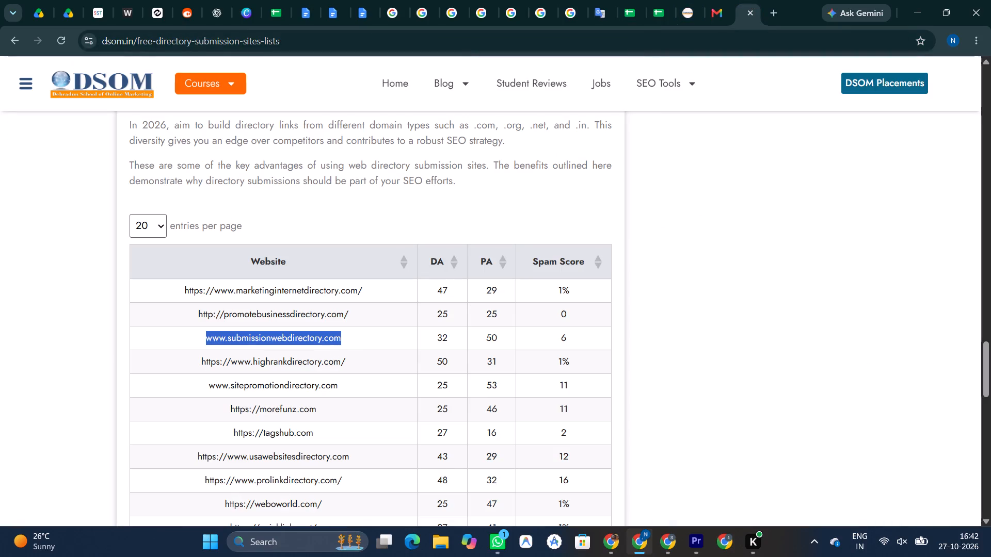
pyautogui.tripleClick(321, 356)
pyautogui.hotkey('ctrl', 'c')
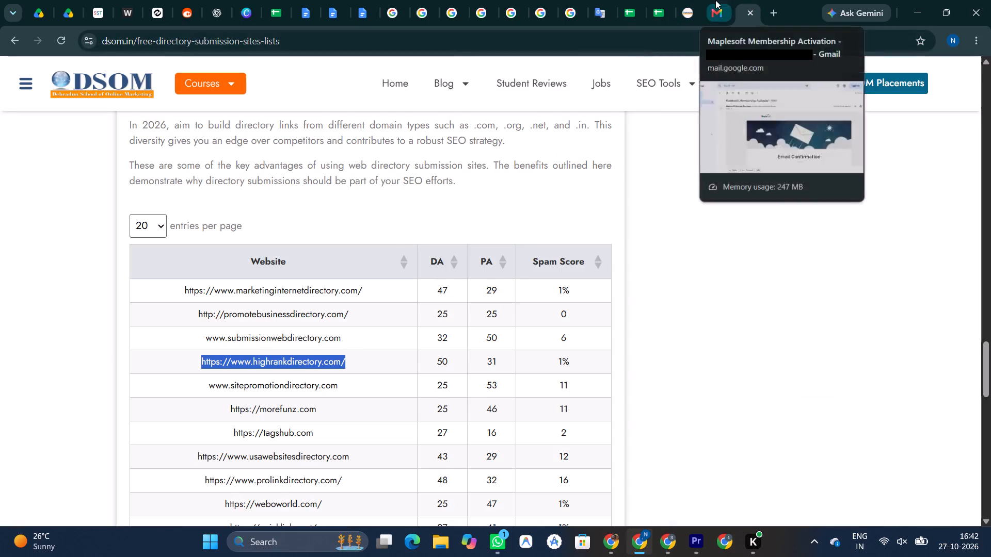
pyautogui.click(659, 0)
pyautogui.hotkey('ctrl', 'f')
pyautogui.hotkey('ctrl', 'v')
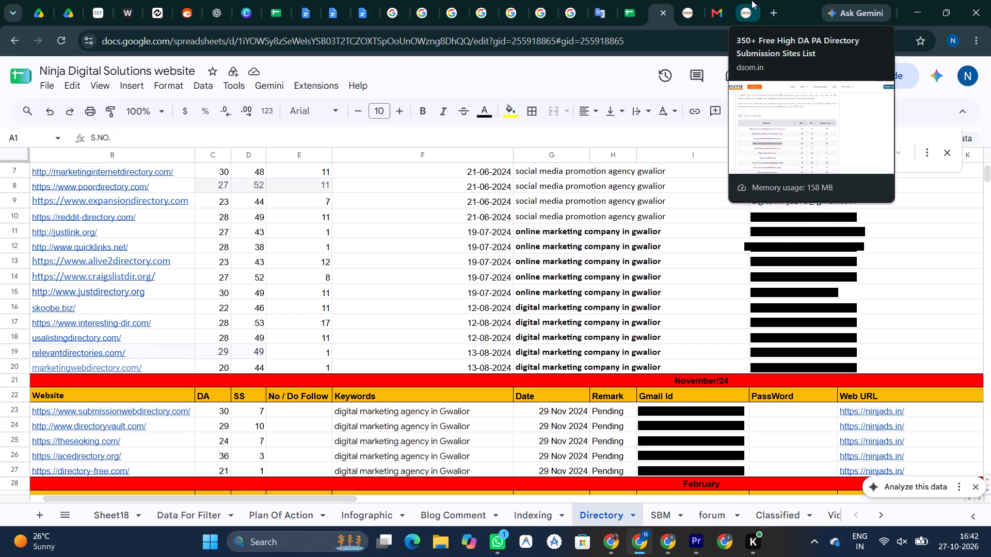
pyautogui.click(752, 0)
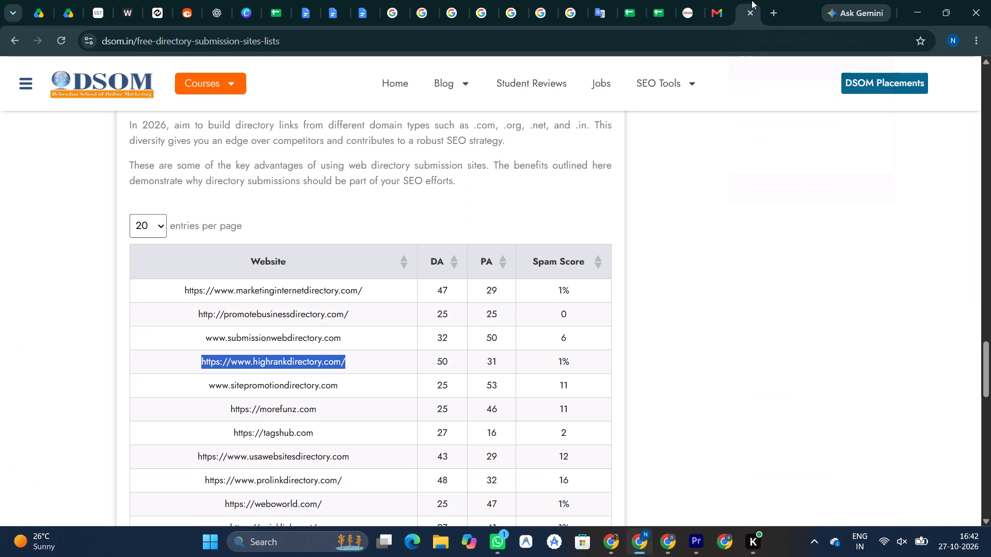
pyautogui.click(663, 0)
pyautogui.hotkey('ctrl', 'f')
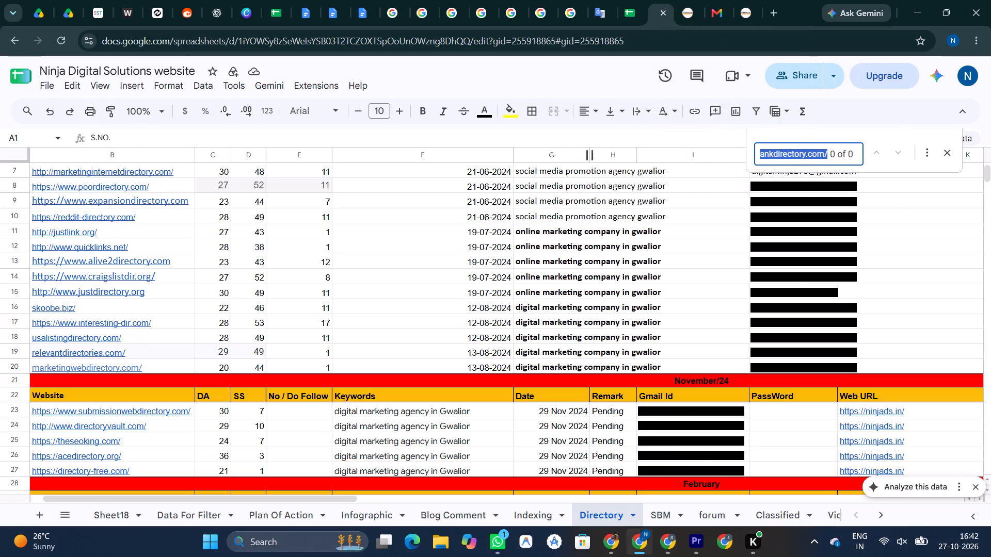
pyautogui.hotkey('ctrl', 'v')
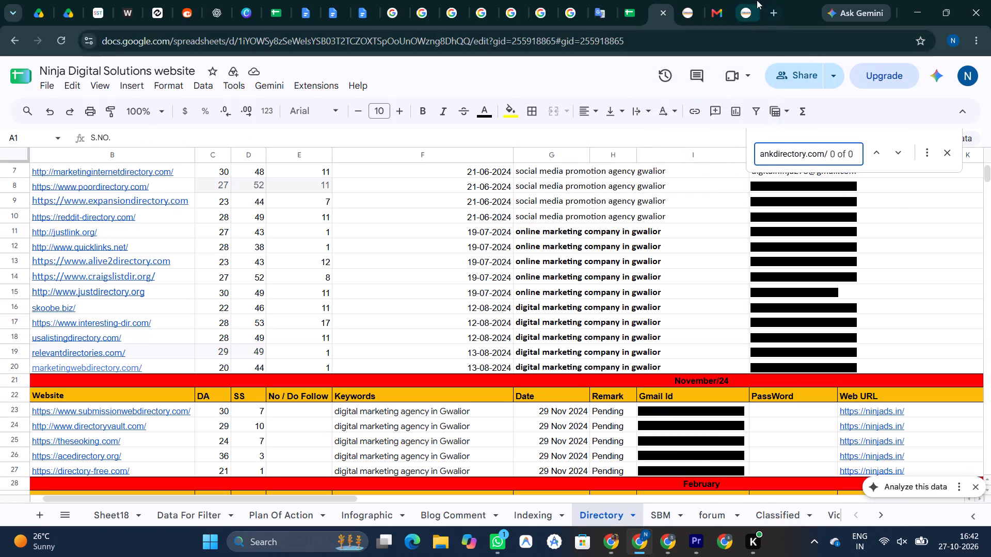
pyautogui.click(776, 0)
pyautogui.hotkey('ctrl', 'v')
pyautogui.press('Return')
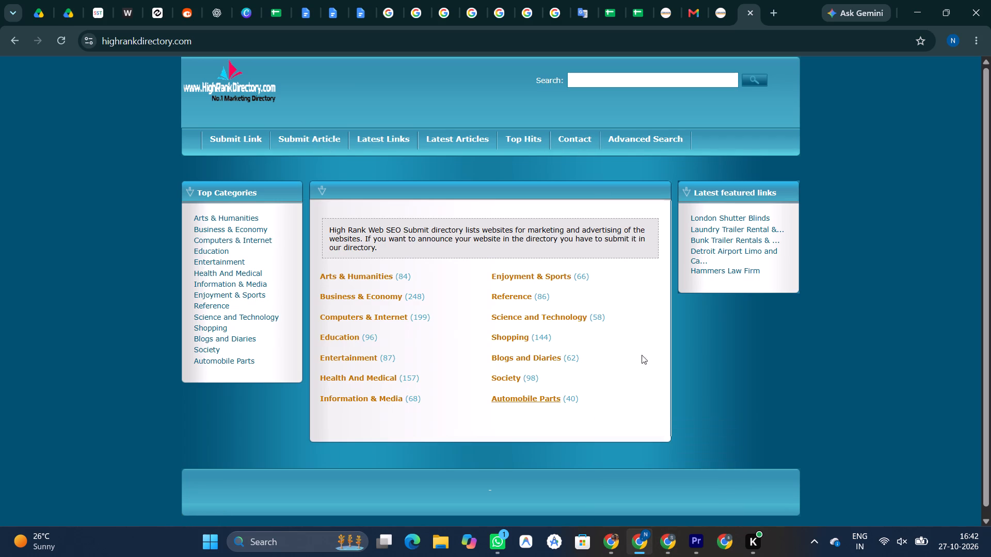
# Return to Harsh Backlink and open its Blog Comments sheet.
pyautogui.click(646, 0)
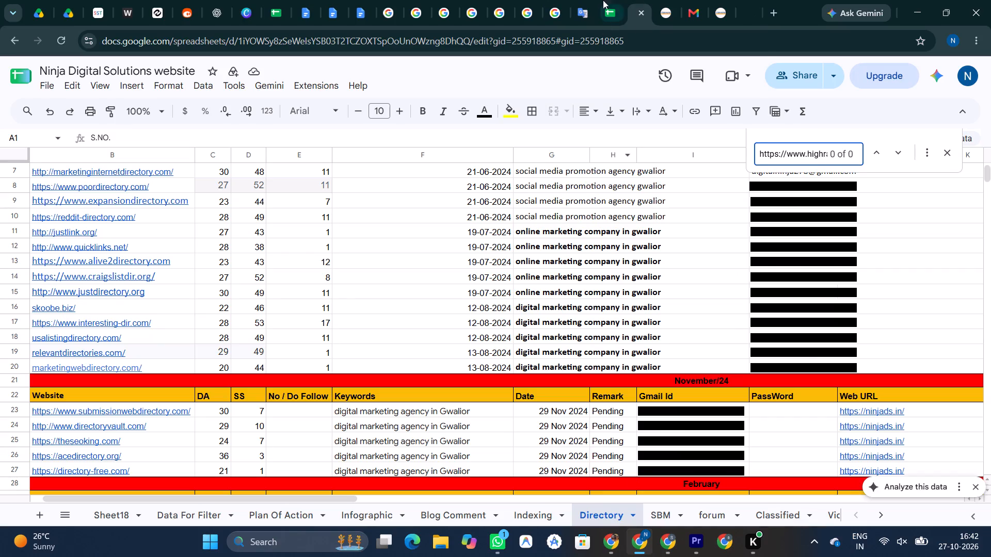
pyautogui.click(605, 0)
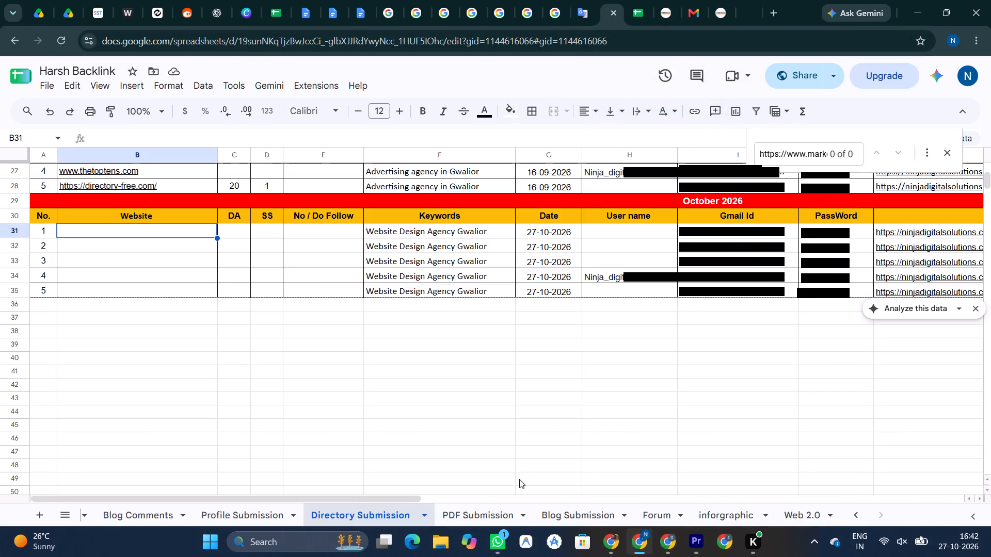
pyautogui.click(133, 517)
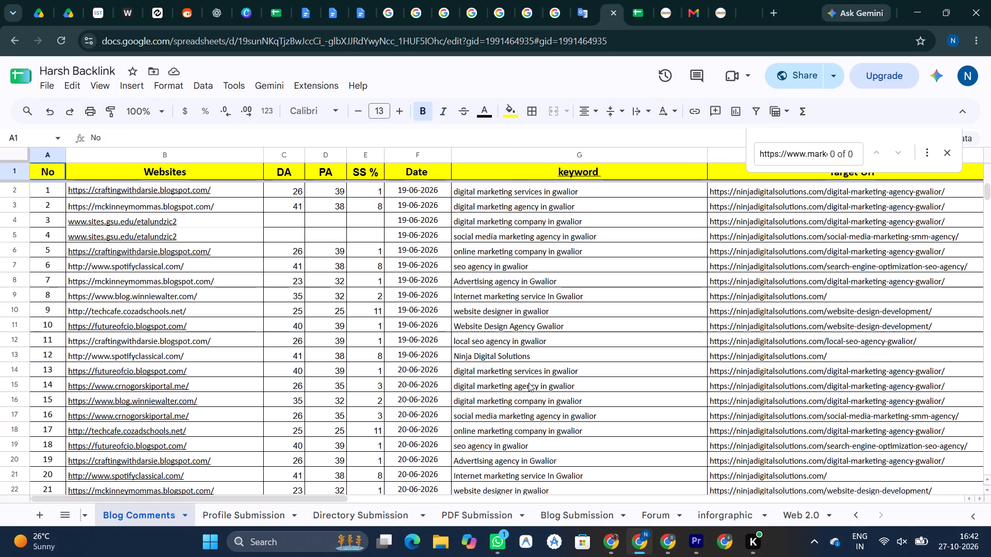
pyautogui.hotkey('ctrl', 'f')
pyautogui.hotkey('ctrl', 'v')
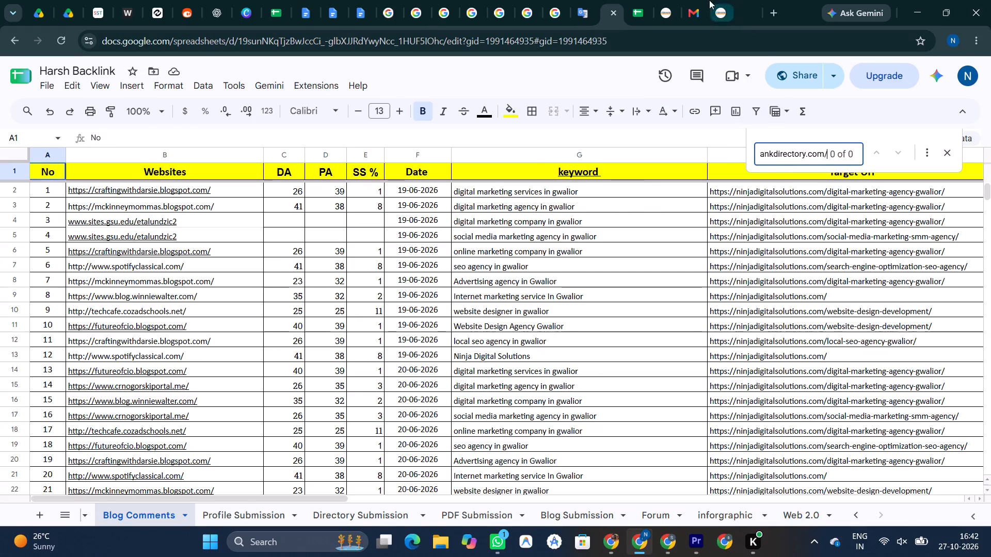
# Try highrankdirectory.com's Submit Link page, and examine the pricing options and fields of its Submit Article form before leaving the site.
pyautogui.click(635, 0)
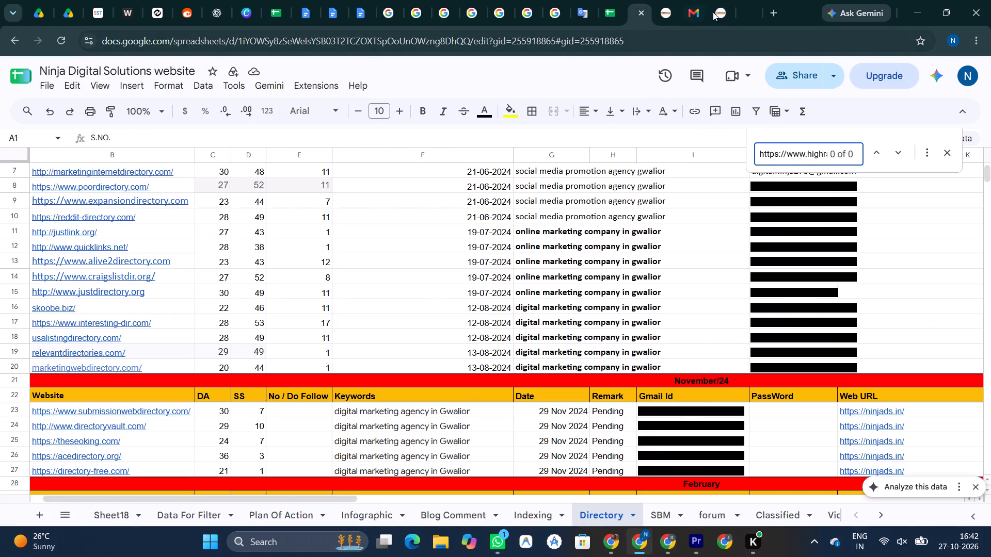
pyautogui.click(725, 3)
pyautogui.click(755, 0)
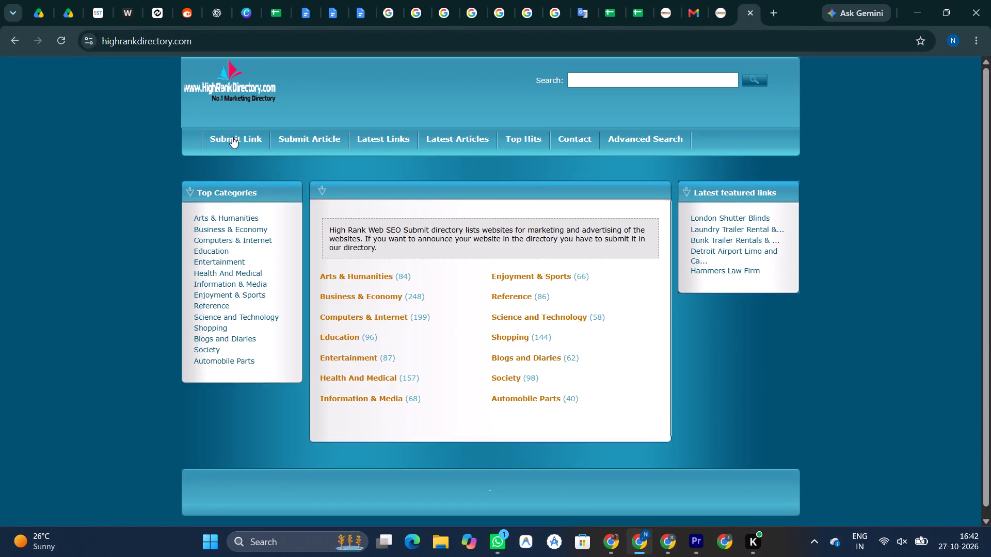
pyautogui.click(246, 139)
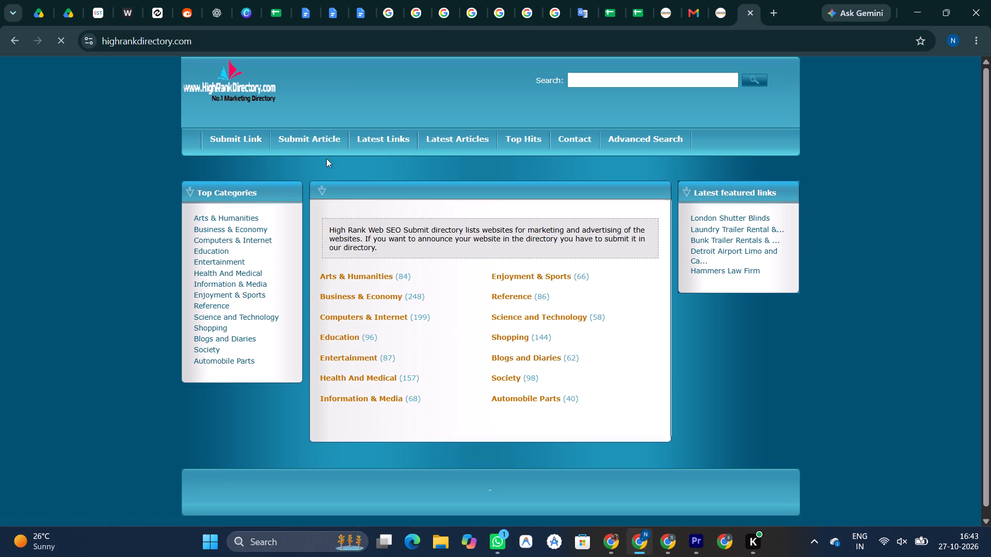
pyautogui.click(228, 146)
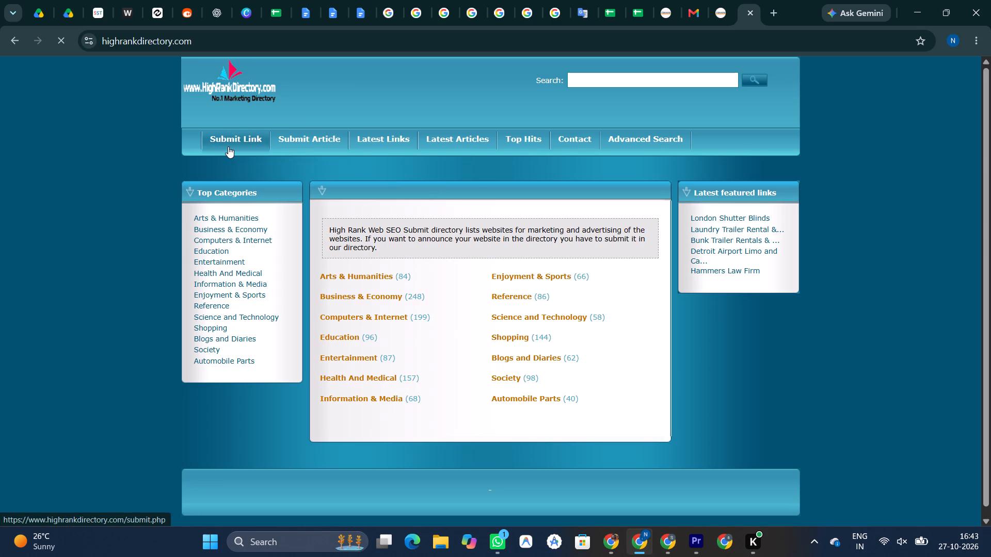
pyautogui.click(310, 142)
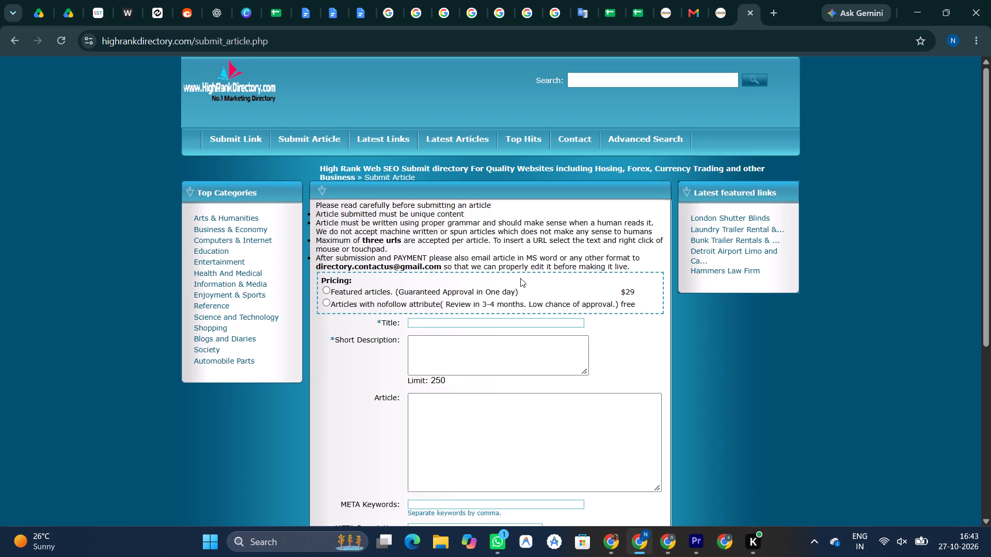
pyautogui.scroll(-7, 520, 278)
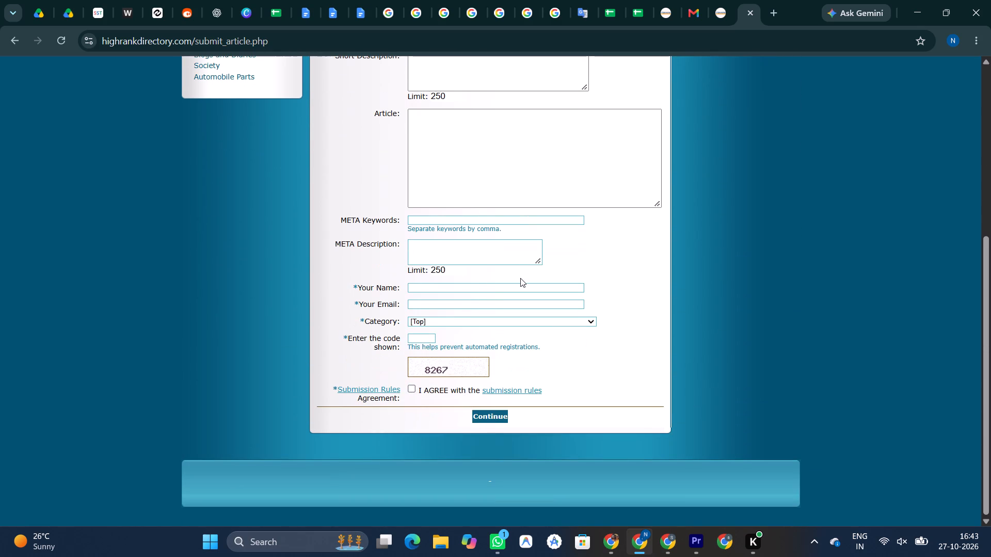
pyautogui.scroll(12, 520, 278)
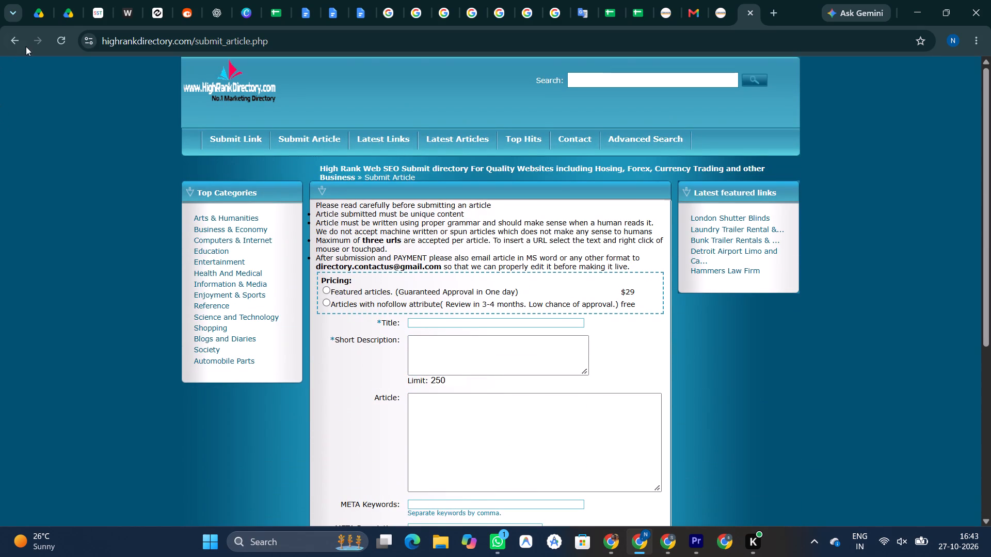
pyautogui.click(18, 43)
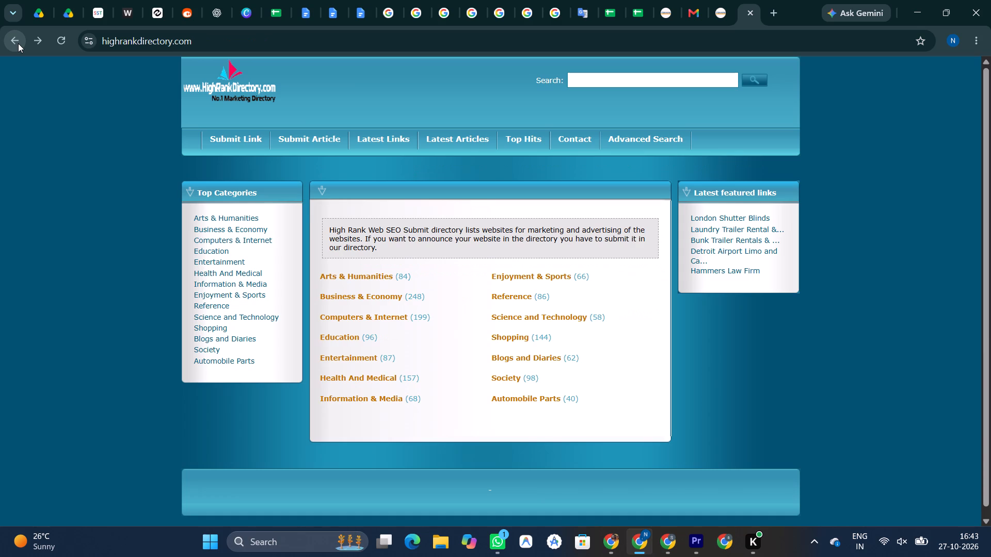
pyautogui.click(18, 43)
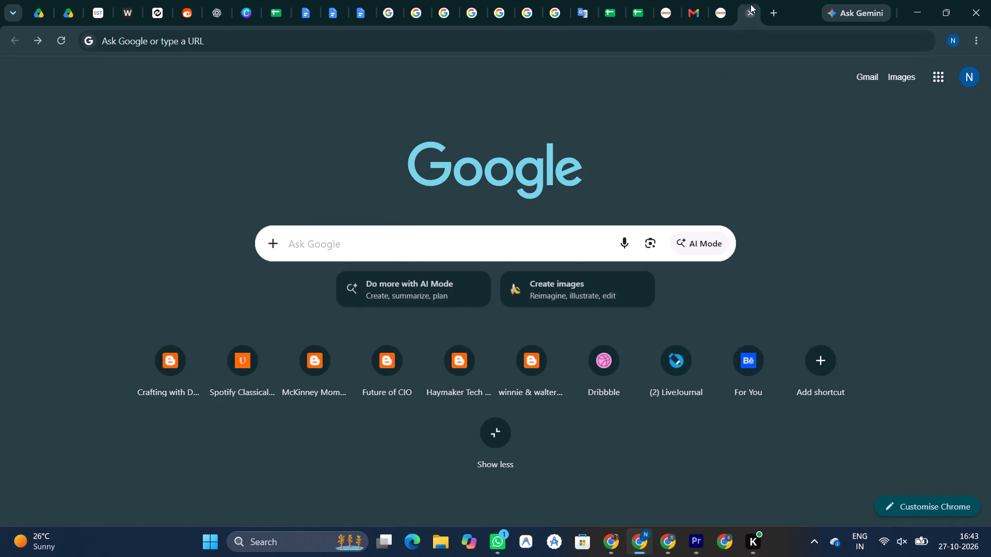
pyautogui.click(724, 0)
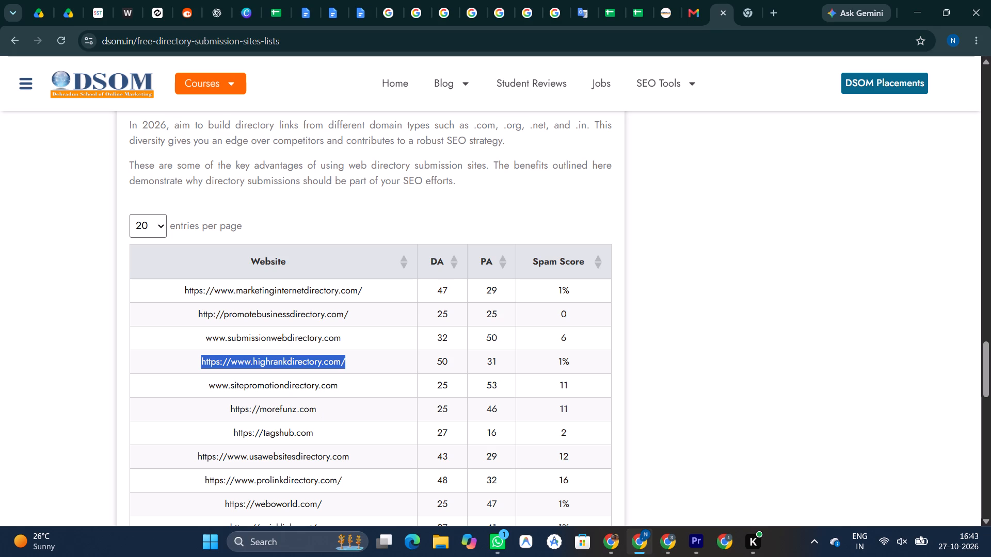
pyautogui.click(762, 0)
pyautogui.hotkey('ctrl', 'v')
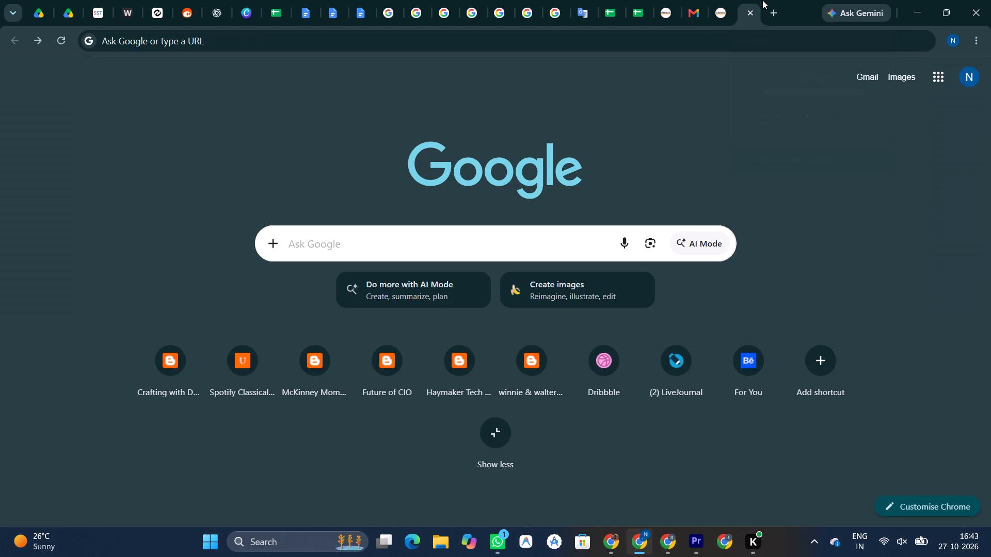
pyautogui.click(670, 31)
pyautogui.hotkey('ctrl', 'v')
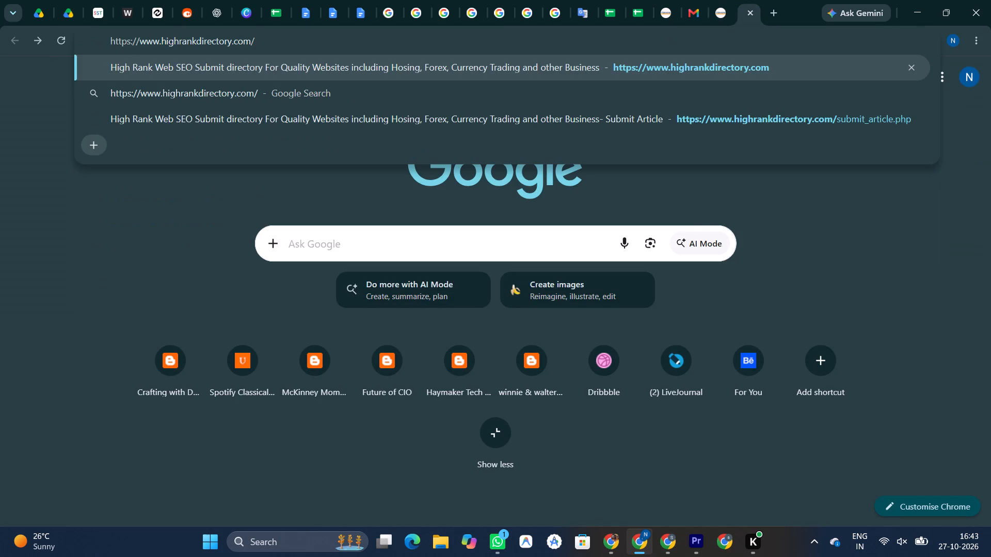
pyautogui.press('Return')
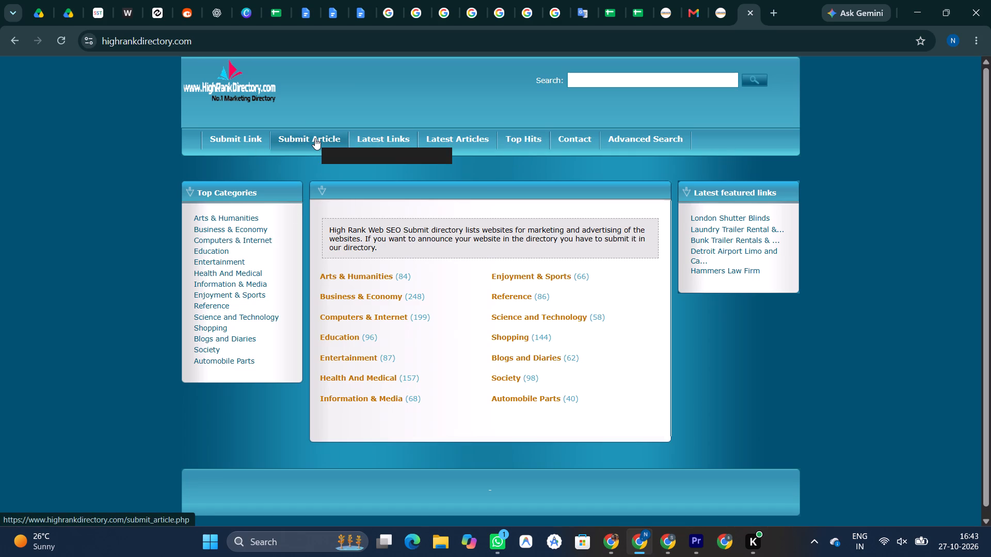
pyautogui.click(602, 0)
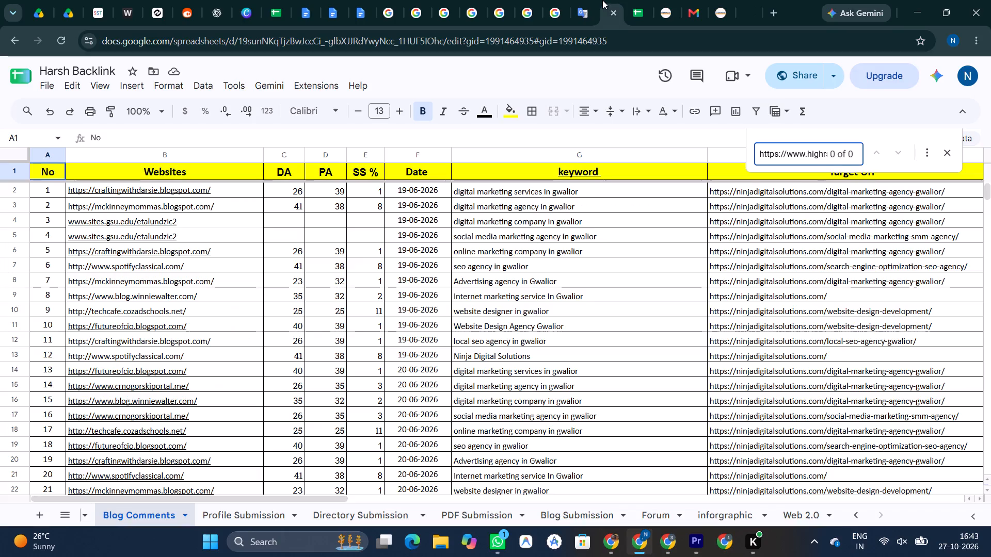
pyautogui.click(411, 515)
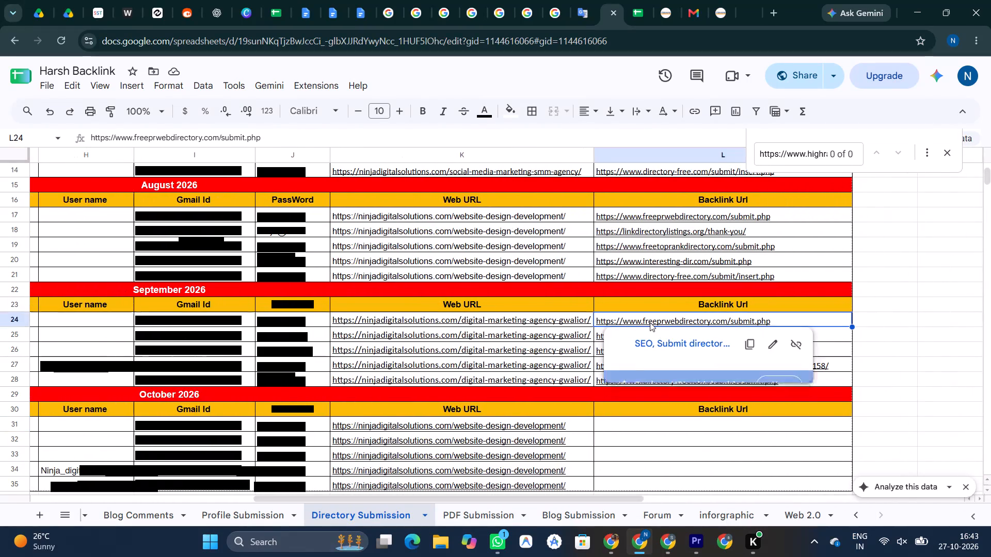
pyautogui.hotkey('ctrl', 'c')
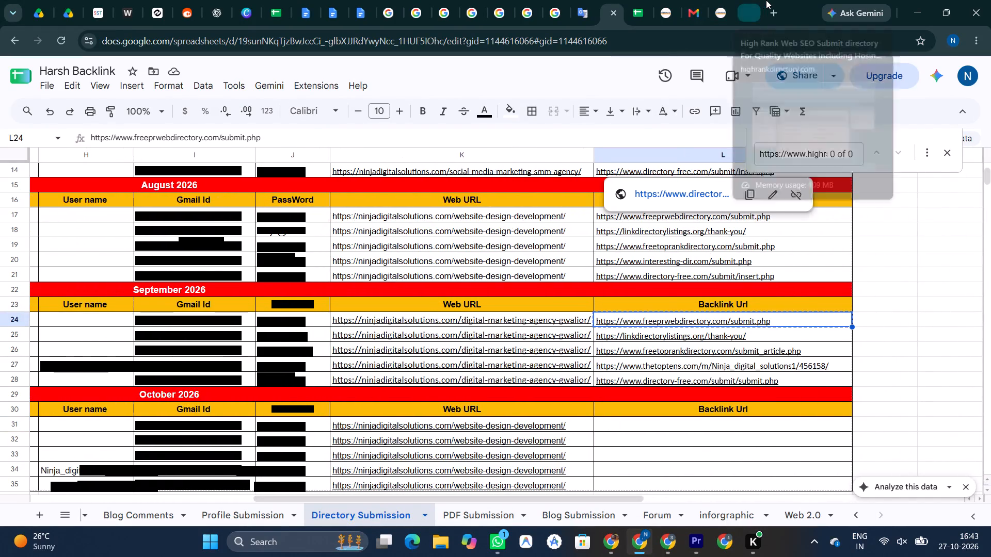
pyautogui.click(772, 0)
pyautogui.hotkey('ctrl', 'v')
pyautogui.press('Return')
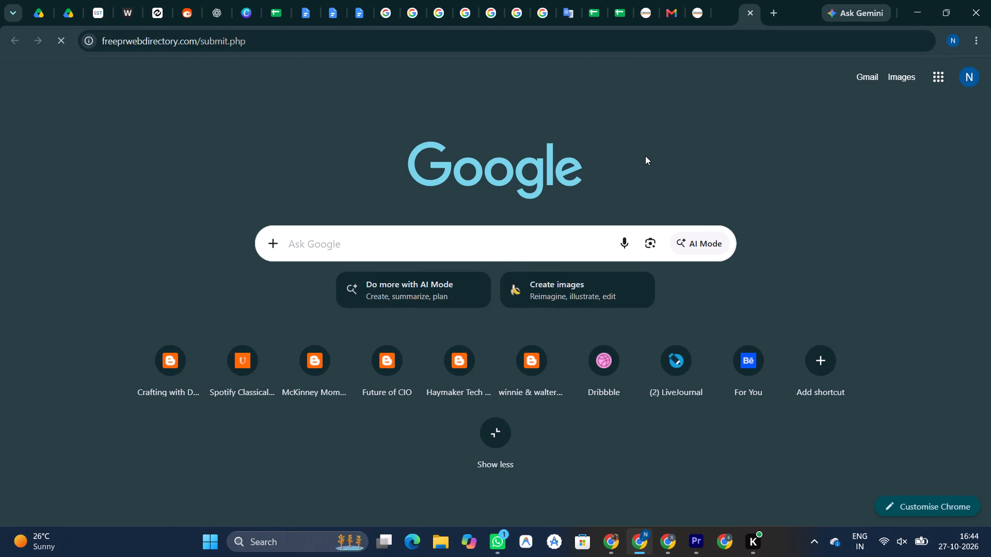
pyautogui.click(646, 39)
pyautogui.press('Return')
pyautogui.click(258, 42)
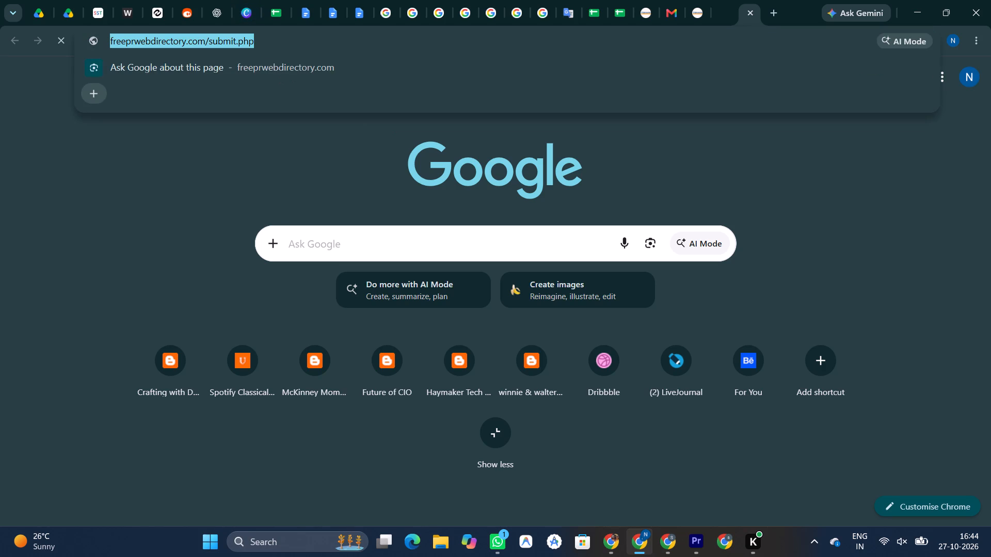
pyautogui.press('Return')
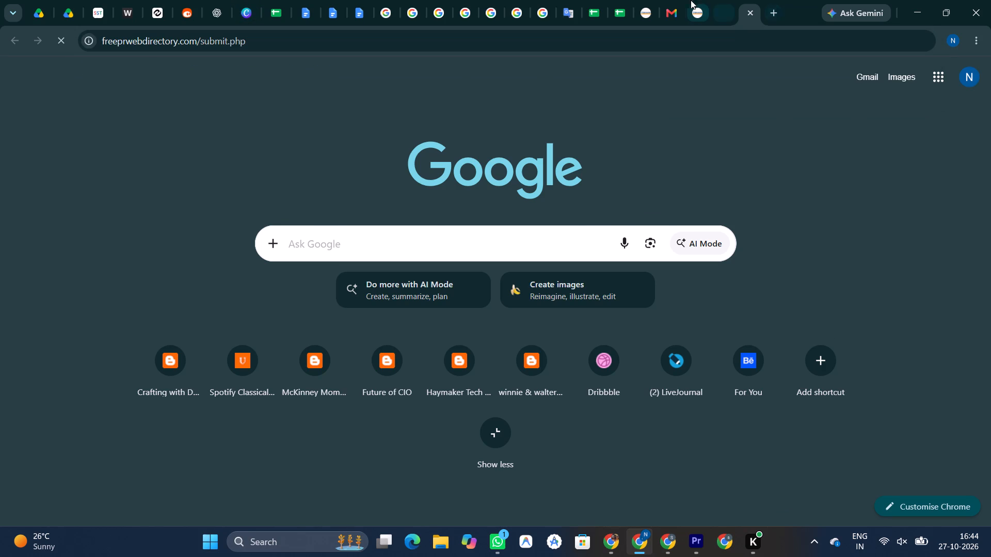
# Copy September's freetoprankdirectory.com/submit_article.php backlink URL from Harsh Backlink and load it in another new tab.
pyautogui.click(600, 0)
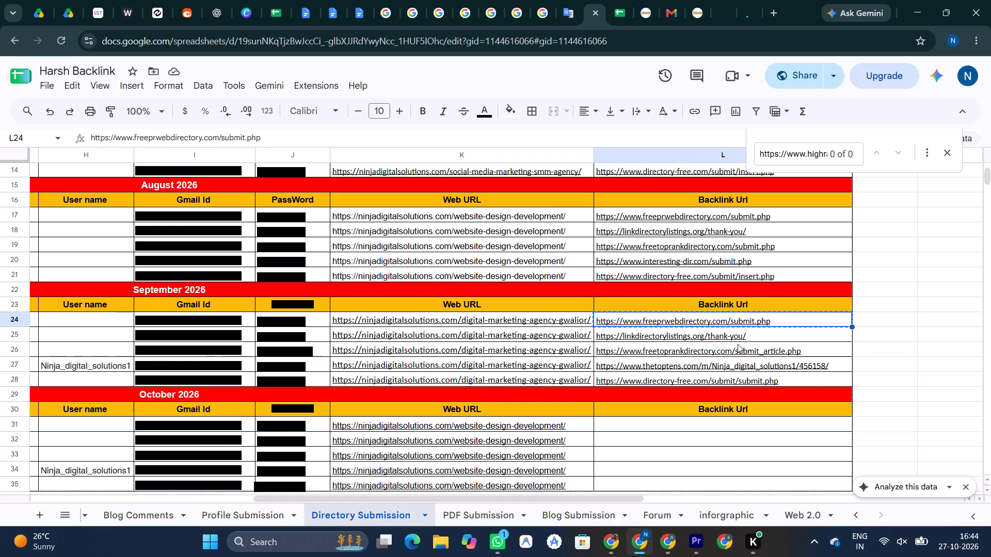
pyautogui.click(738, 344)
pyautogui.hotkey('ctrl', 'c')
pyautogui.click(776, 0)
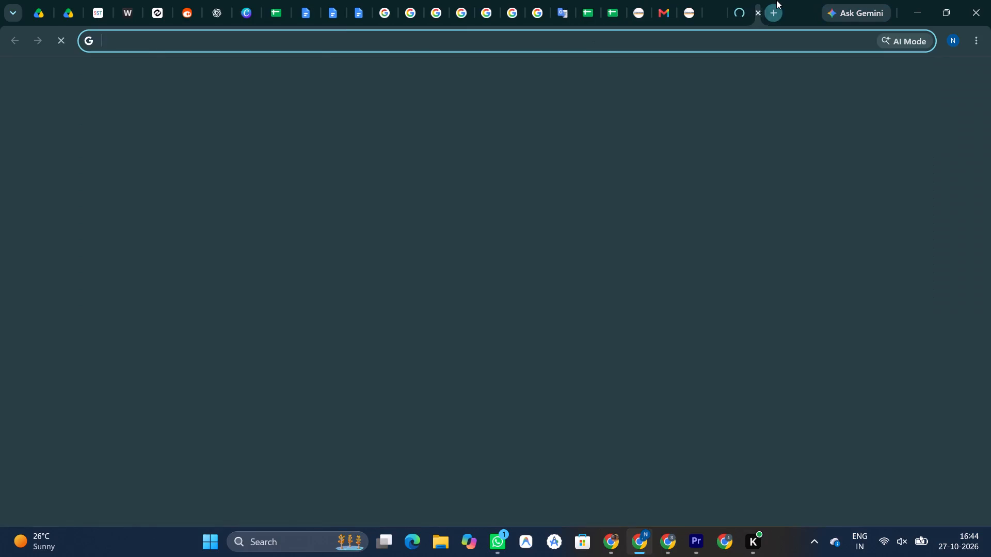
pyautogui.hotkey('ctrl', 'v')
pyautogui.press('Return')
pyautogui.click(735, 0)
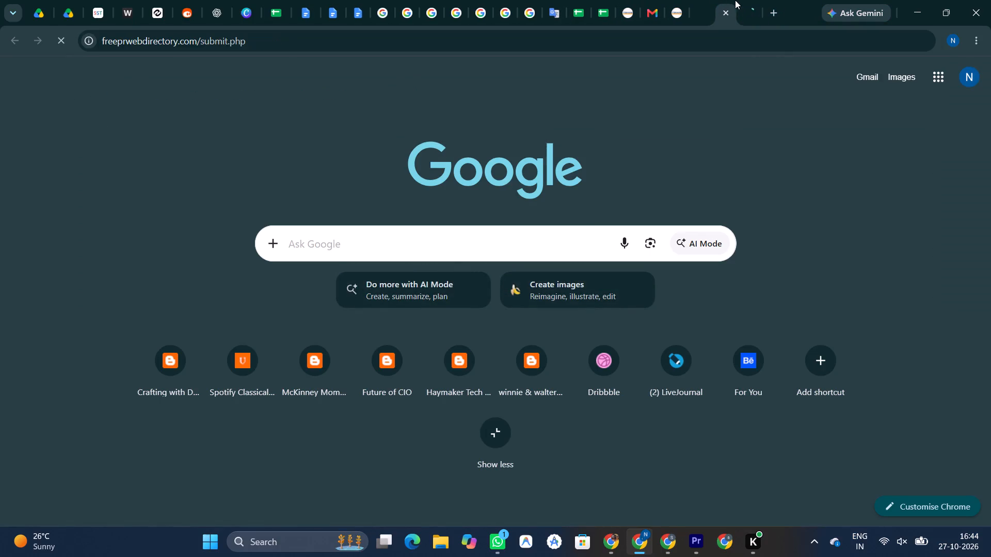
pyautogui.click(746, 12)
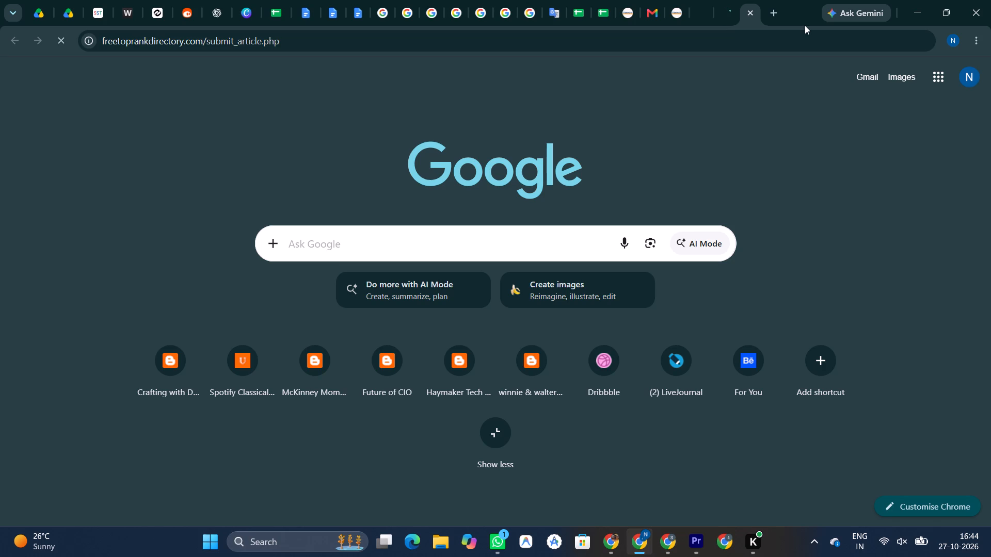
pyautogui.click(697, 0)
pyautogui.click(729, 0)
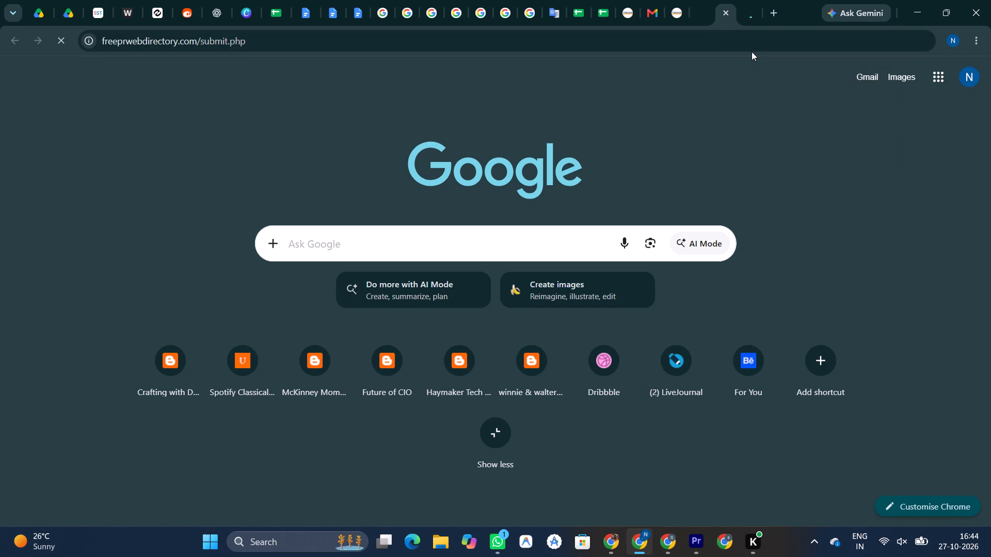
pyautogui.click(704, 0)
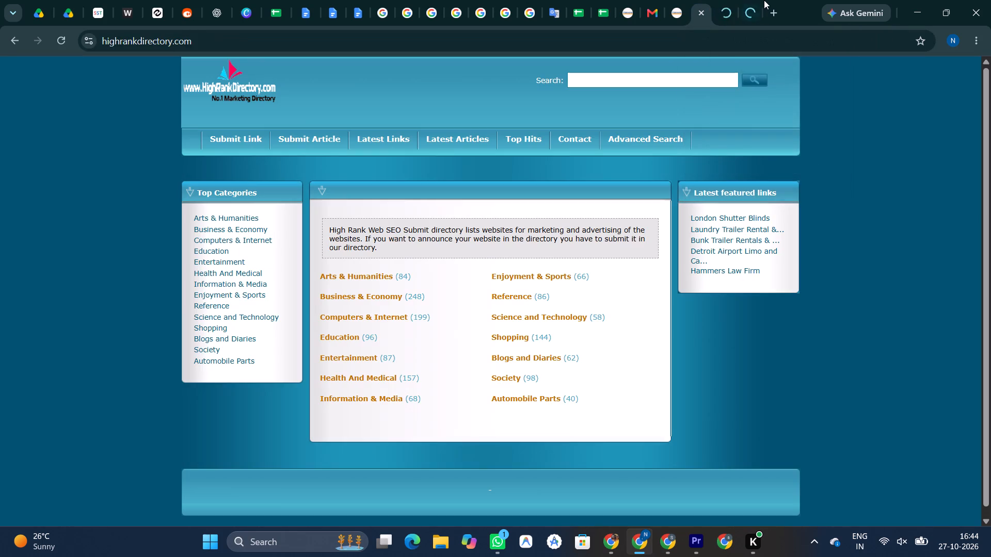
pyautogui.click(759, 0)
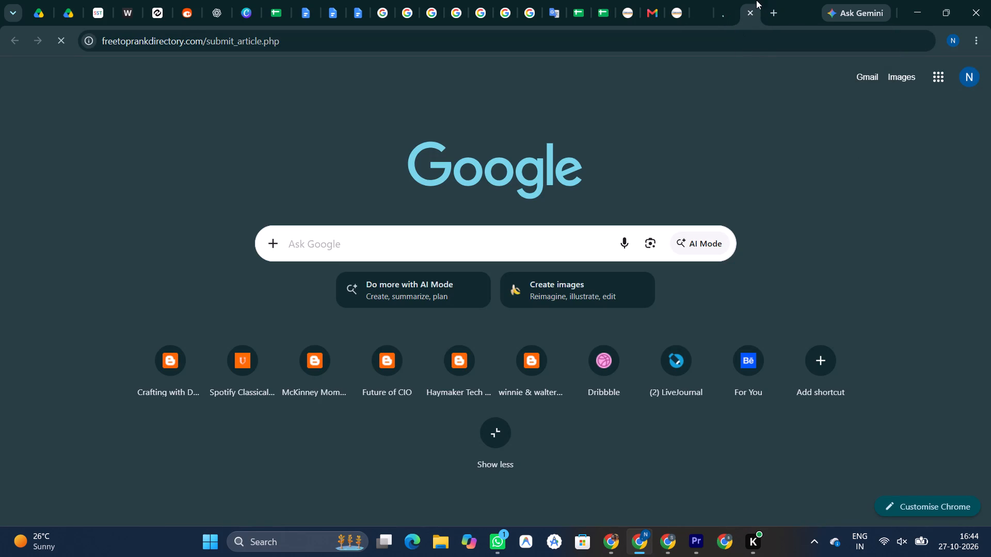
# Switch to Premiere Pro, return the playhead to 00:00:00:00, and load the first timeline clip on V1 into the Source monitor.
pyautogui.click(696, 538)
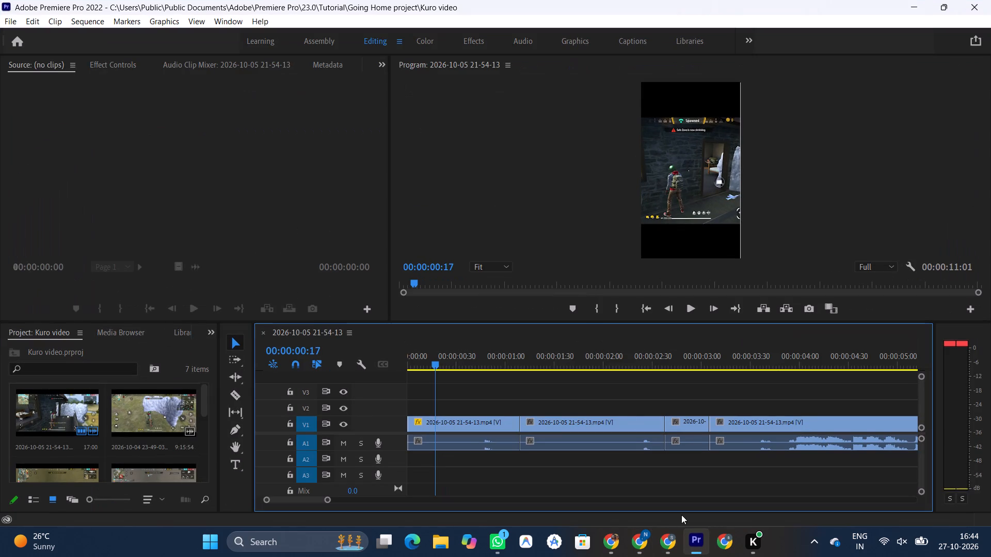
pyautogui.moveTo(434, 366); pyautogui.dragTo(400, 366)
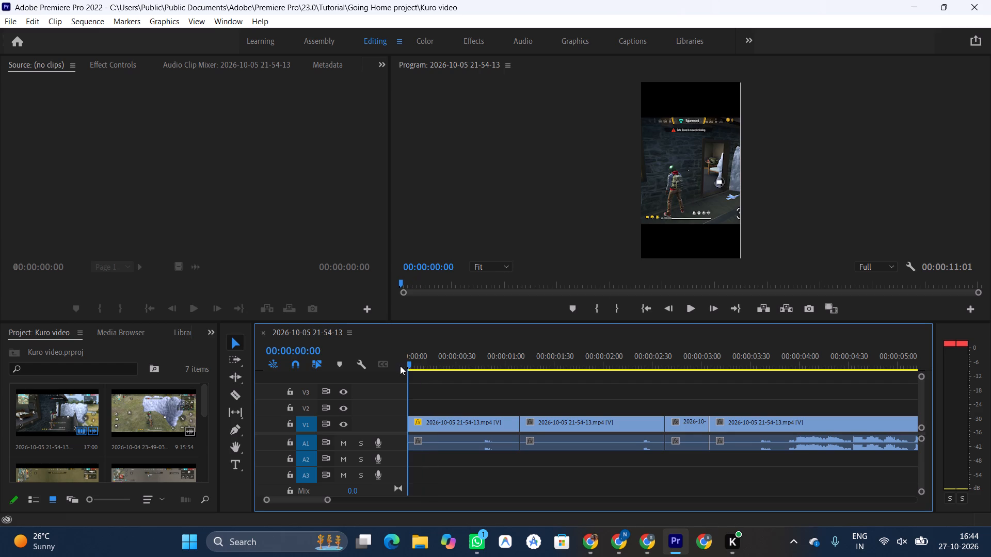
pyautogui.moveTo(400, 366); pyautogui.dragTo(397, 366)
pyautogui.click(471, 425)
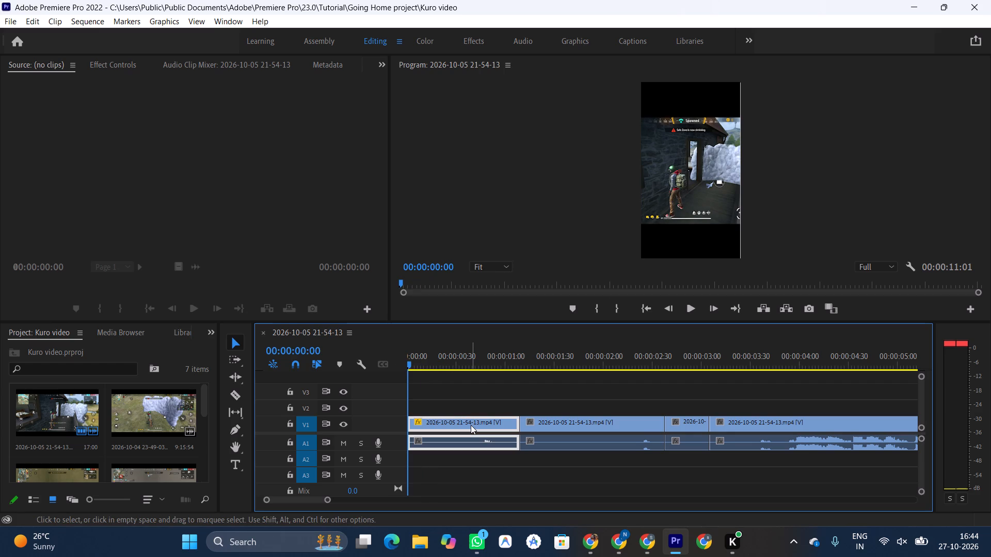
pyautogui.doubleClick(471, 425)
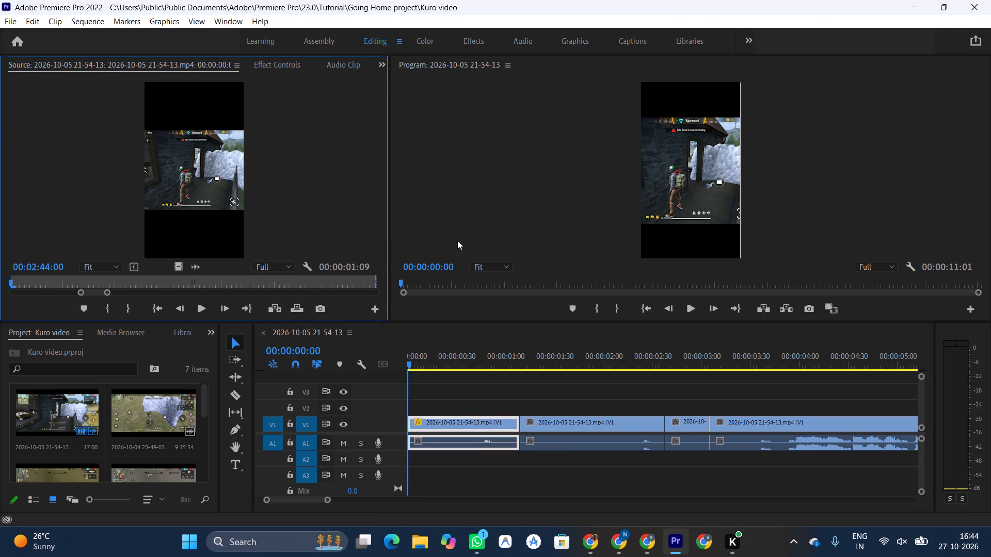
# Raise the display brightness slightly in the Windows quick settings, and return to the Premiere Pro project.
pyautogui.click(924, 543)
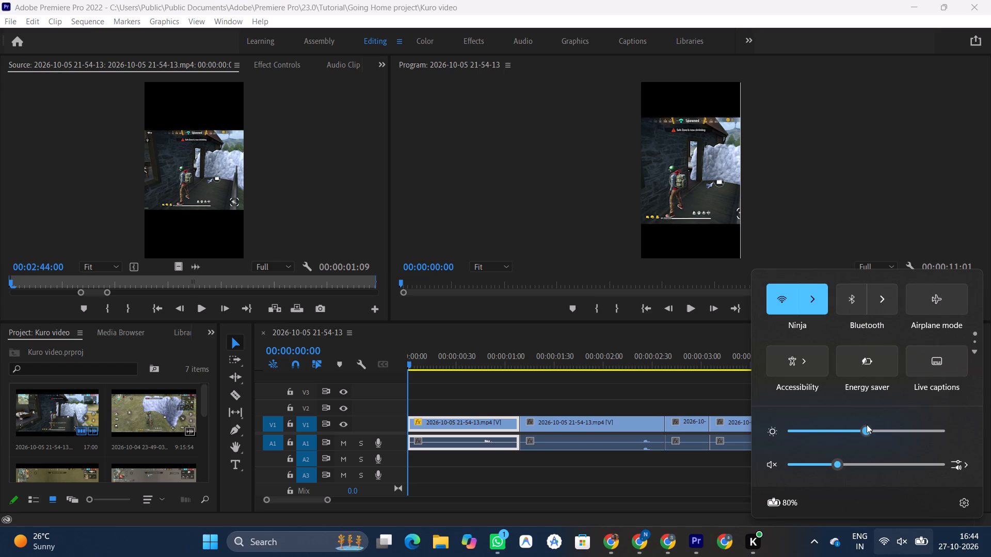
pyautogui.click(875, 430)
pyautogui.click(870, 167)
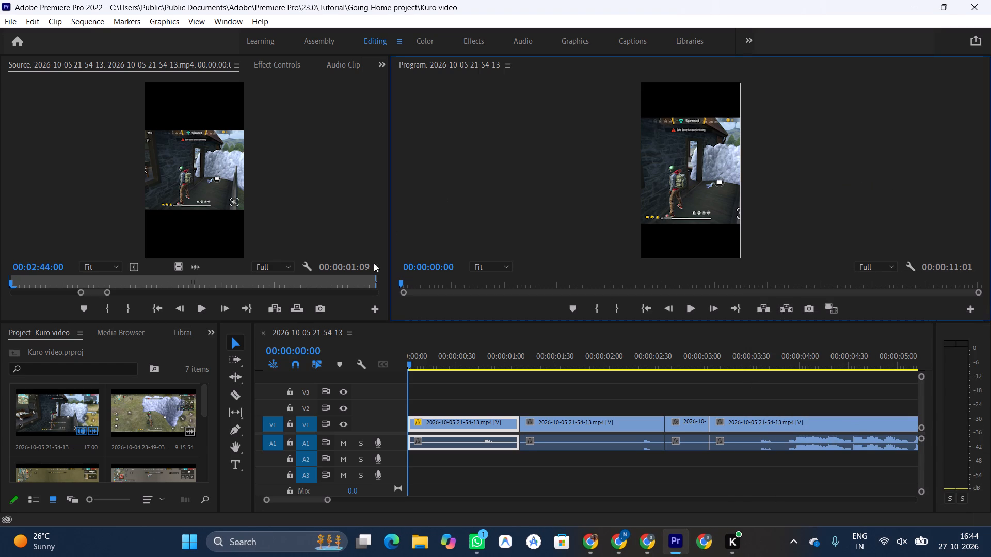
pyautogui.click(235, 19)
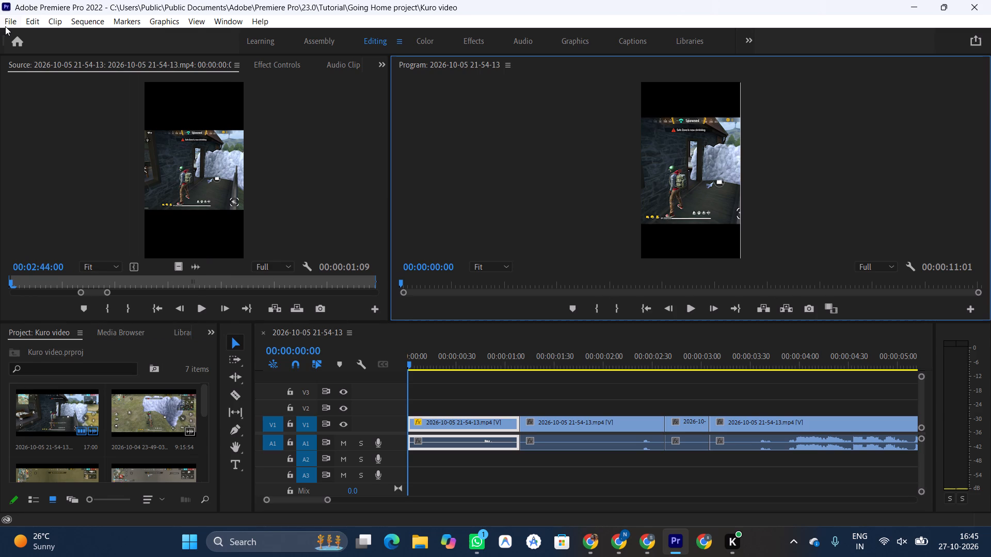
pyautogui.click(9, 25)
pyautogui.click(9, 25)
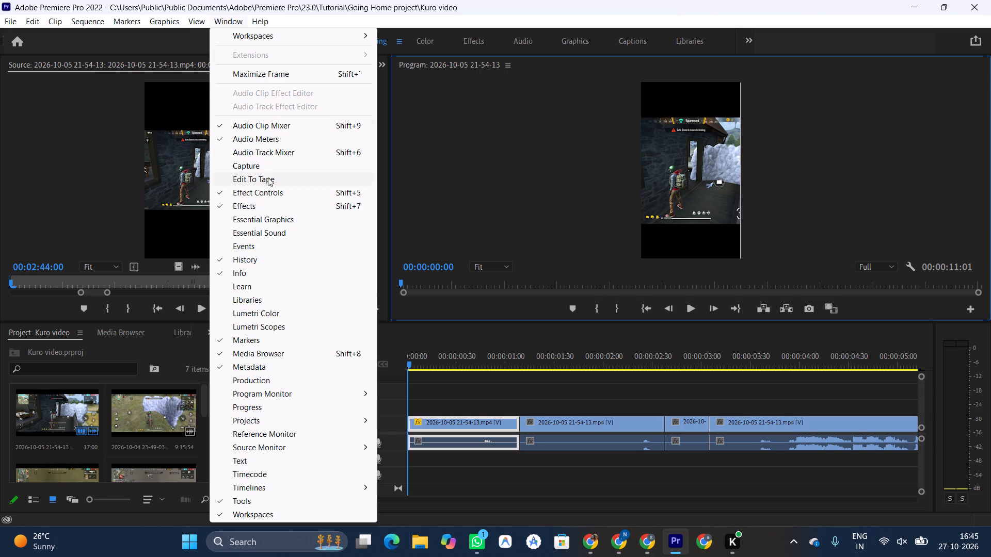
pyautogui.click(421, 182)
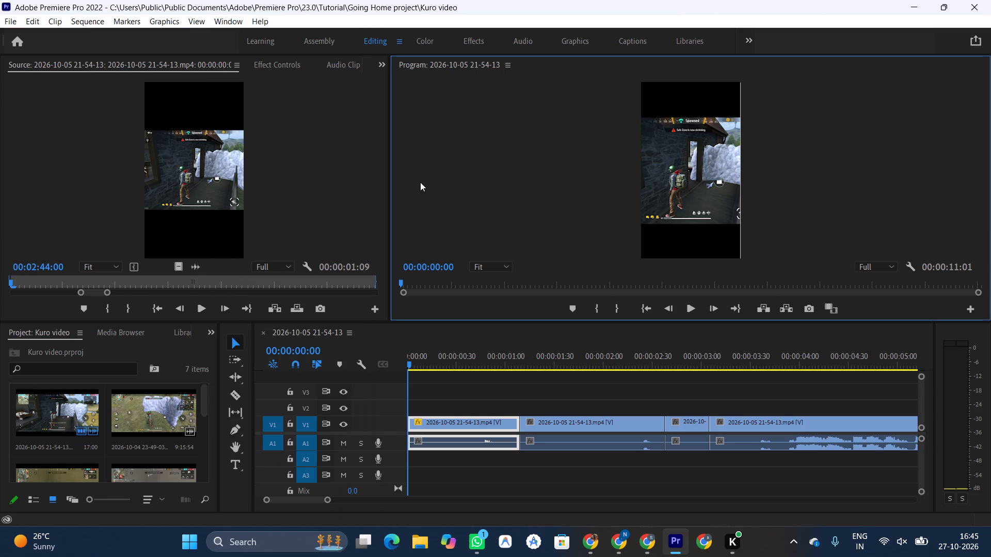
# Show the Effect Controls of the first V1 clip and open its horizontal Position value for editing.
pyautogui.hotkey('shift', '%')
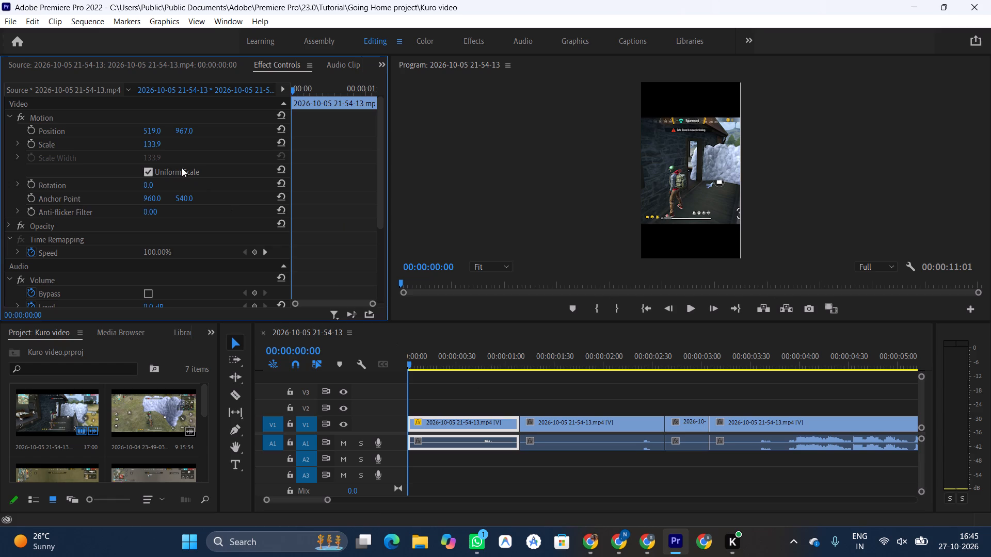
pyautogui.click(153, 146)
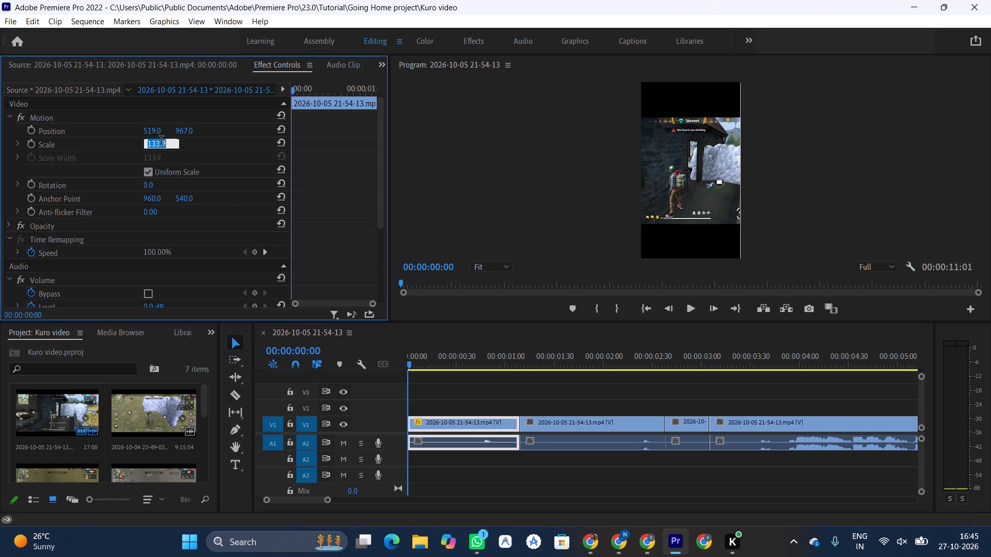
pyautogui.click(152, 134)
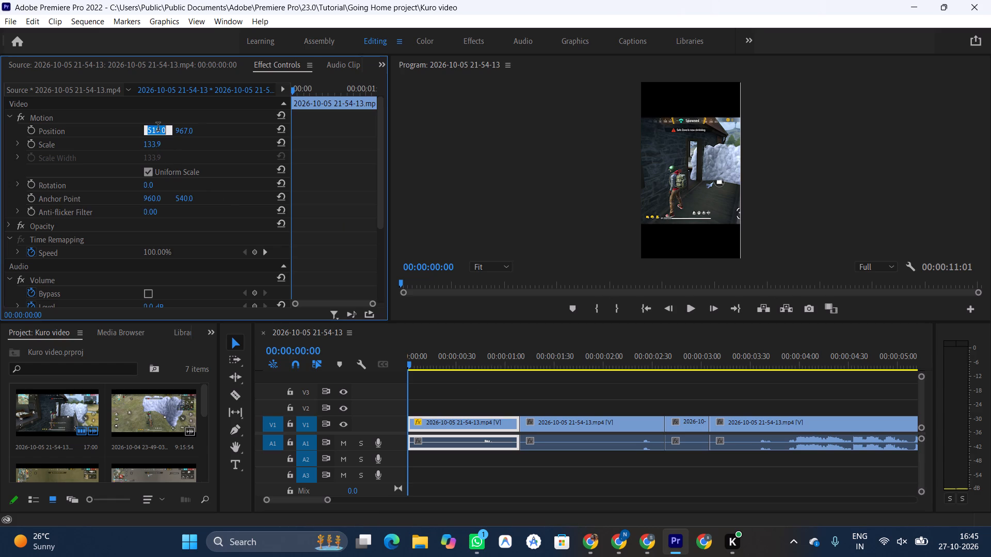